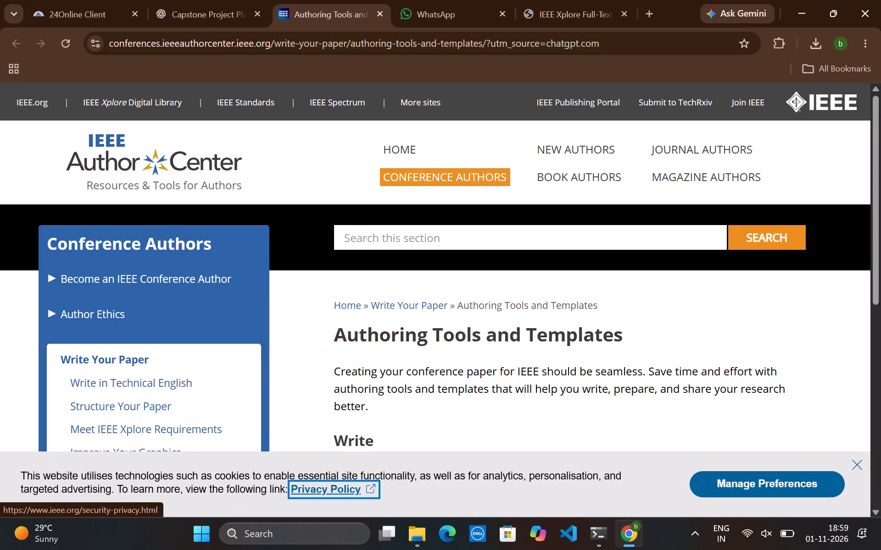
Skim the Authoring Tools and Templates page and dismiss its cookie notice.
{"action": "scroll", "coordinate": [357, 330], "scroll_direction": "down", "scroll_amount": 3}
{"action": "scroll", "coordinate": [318, 369], "scroll_direction": "down", "scroll_amount": 5}
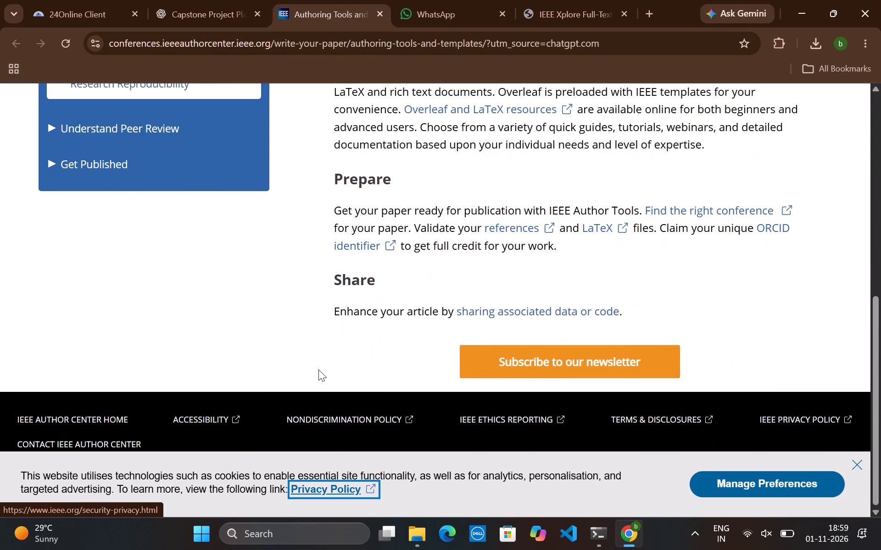
{"action": "scroll", "coordinate": [318, 369], "scroll_direction": "up", "scroll_amount": 6}
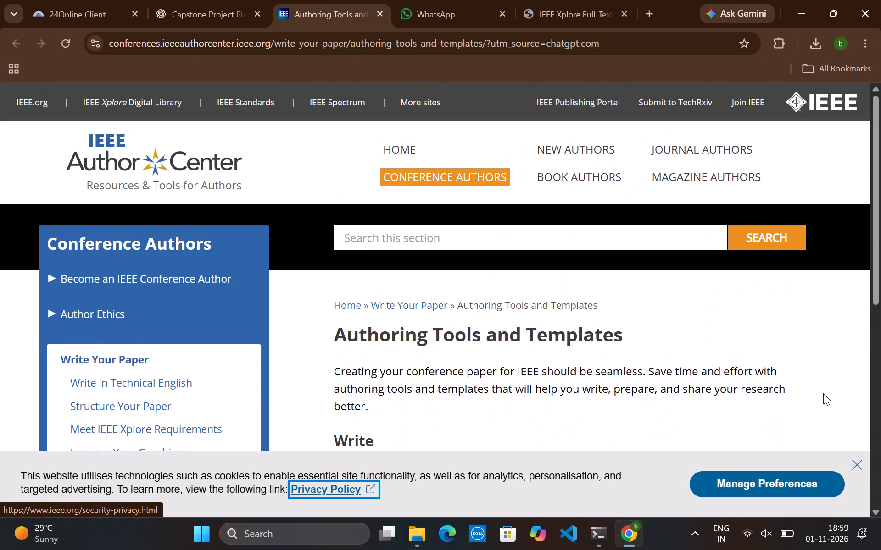
{"action": "left_click", "coordinate": [859, 460]}
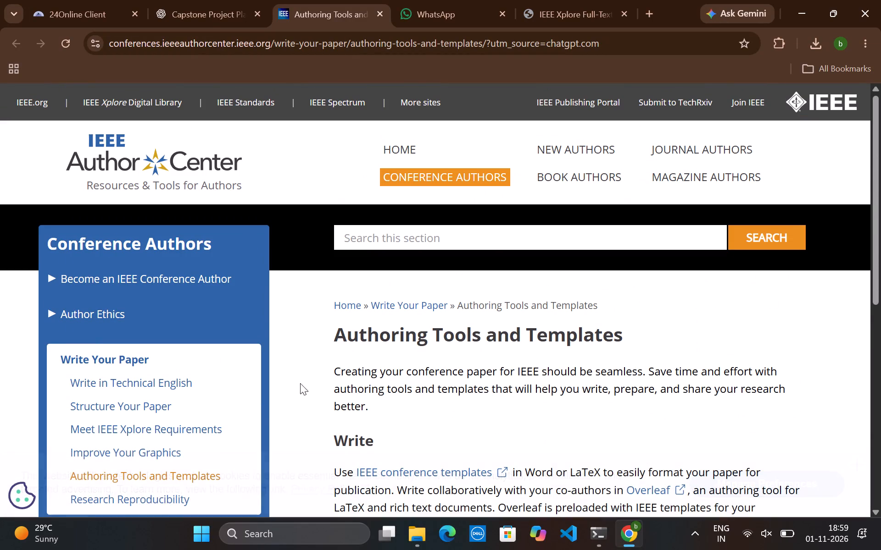
Check the template instructions in the ChatGPT conversation and examine the IEEE Authoring Tools and Templates page for a Word template.
{"action": "left_click", "coordinate": [184, 0]}
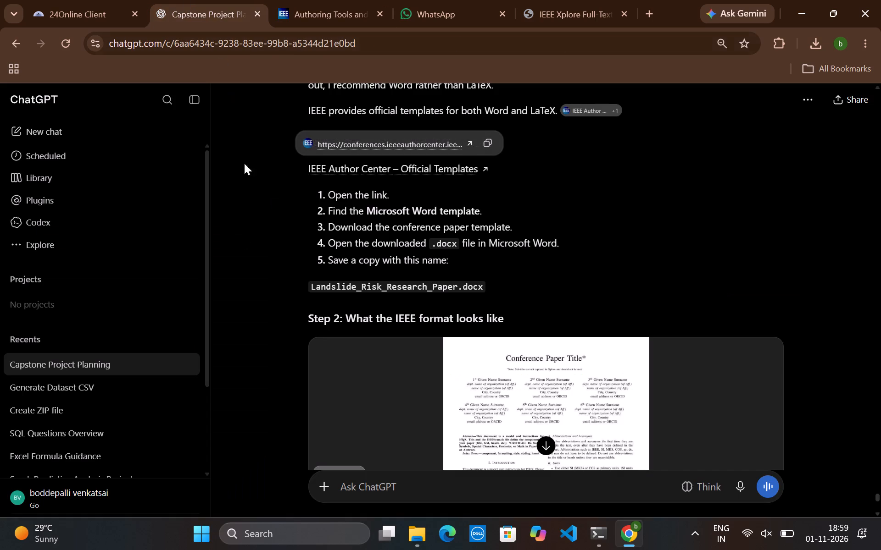
{"action": "left_click", "coordinate": [240, 239]}
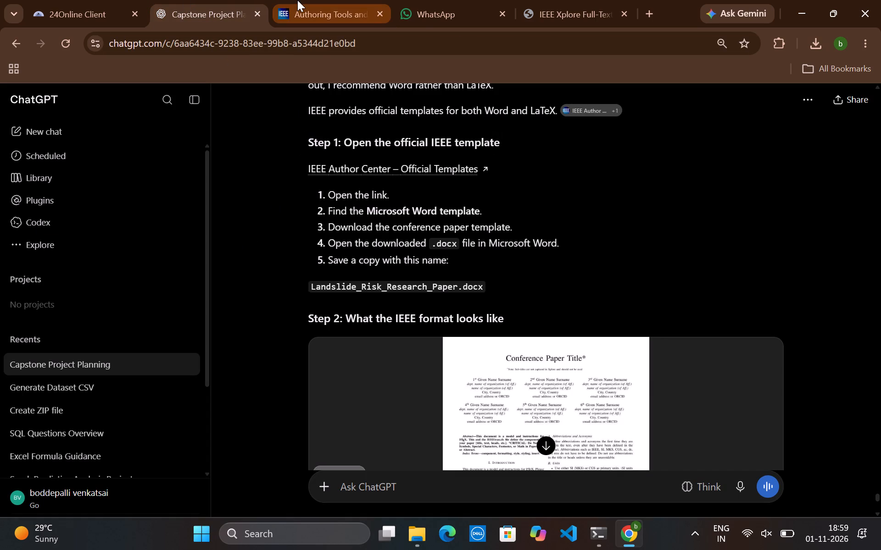
{"action": "left_click", "coordinate": [297, 0]}
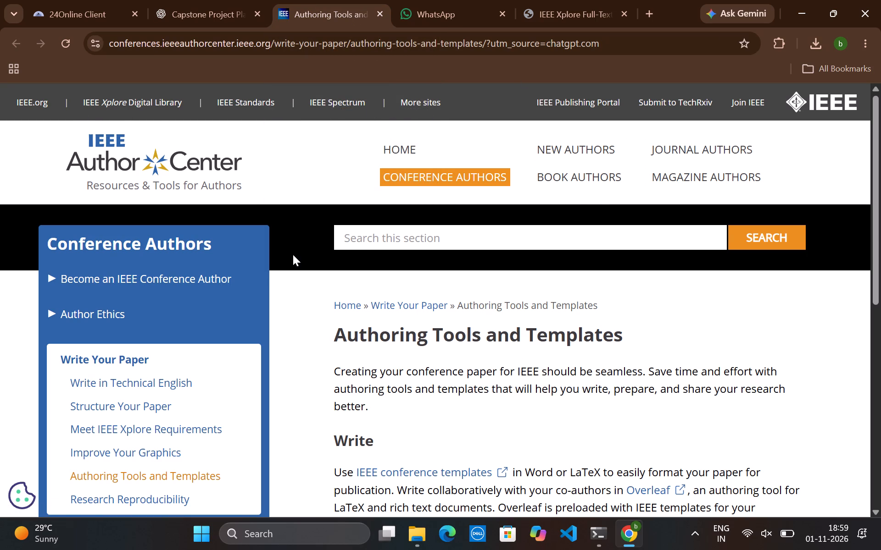
{"action": "scroll", "coordinate": [293, 254], "scroll_direction": "down", "scroll_amount": 5}
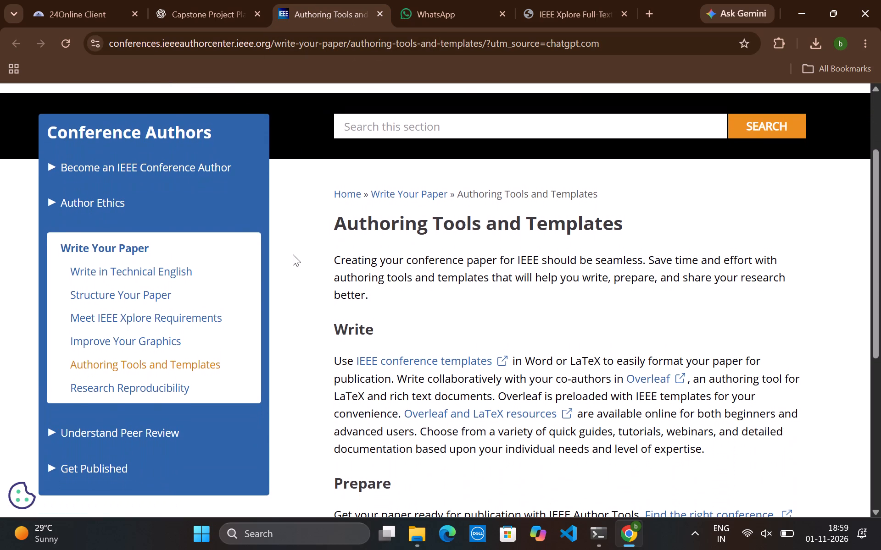
{"action": "scroll", "coordinate": [293, 254], "scroll_direction": "down", "scroll_amount": 3}
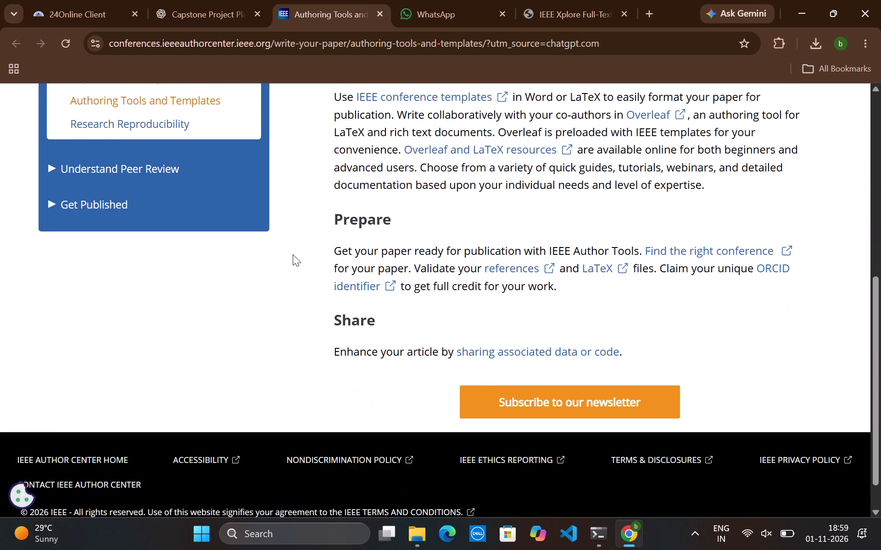
{"action": "scroll", "coordinate": [293, 254], "scroll_direction": "down", "scroll_amount": 1}
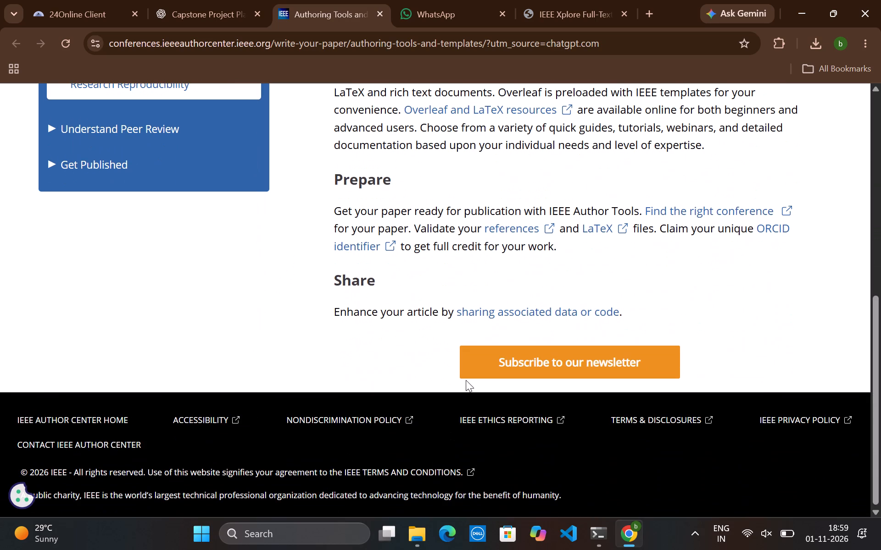
{"action": "scroll", "coordinate": [466, 380], "scroll_direction": "up", "scroll_amount": 5}
{"action": "scroll", "coordinate": [582, 252], "scroll_direction": "up", "scroll_amount": 5}
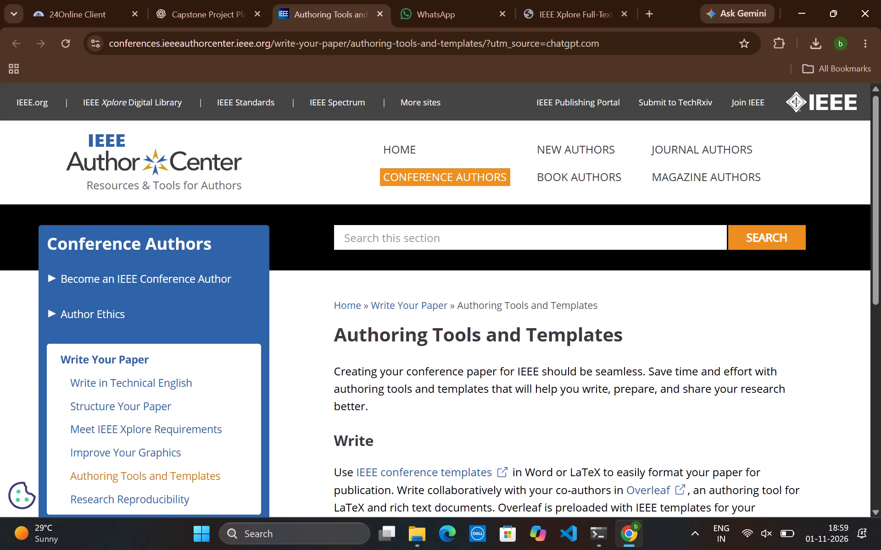
{"action": "left_click", "coordinate": [609, 230]}
{"action": "left_click", "coordinate": [282, 0]}
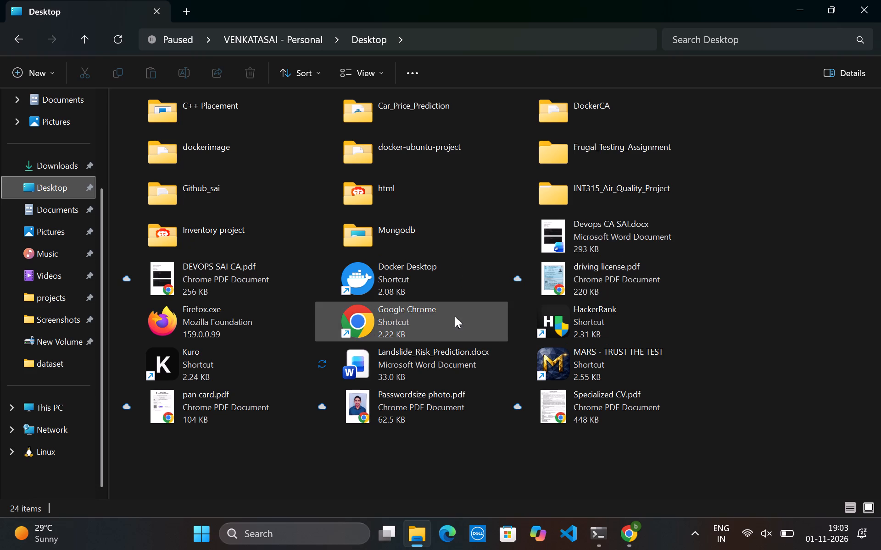
{"action": "double_click", "coordinate": [439, 373]}
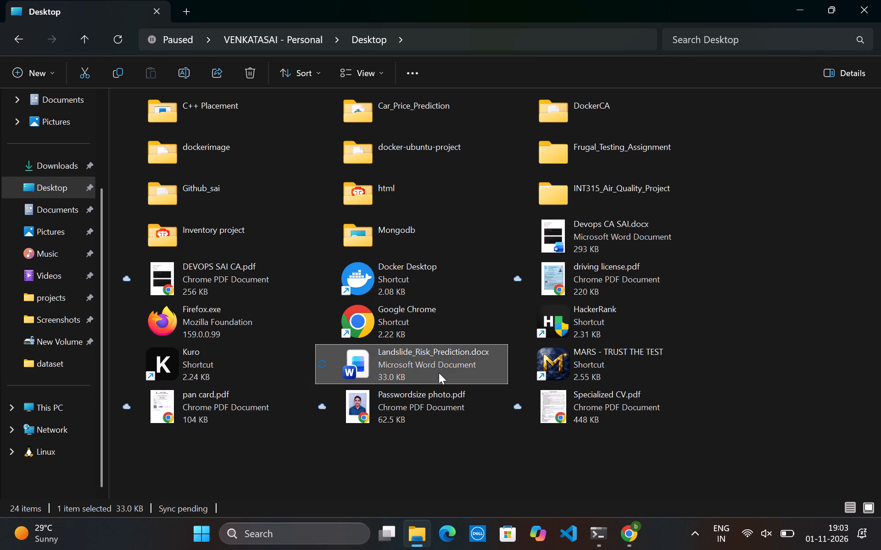
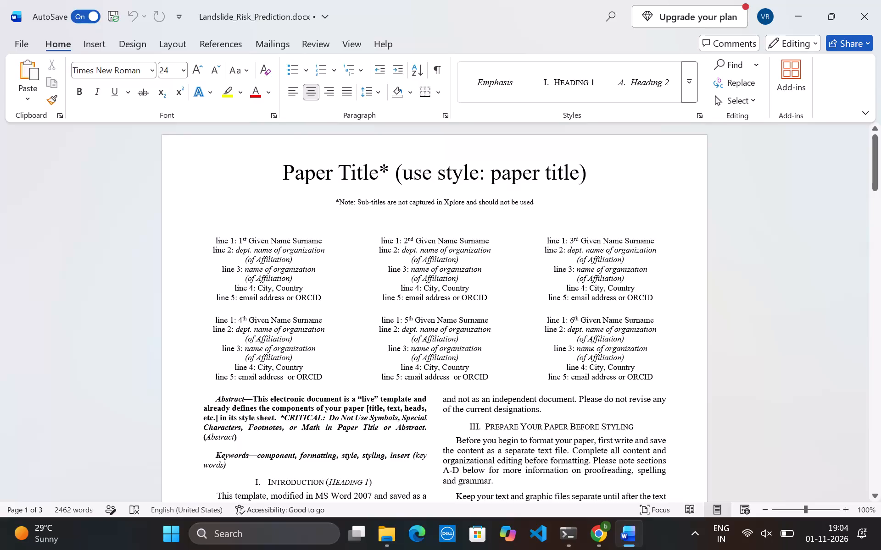
Look through the IEEE template from the title block to the references and closing guidance note, ending back at the title.
{"action": "scroll", "coordinate": [475, 409], "scroll_direction": "down", "scroll_amount": 19}
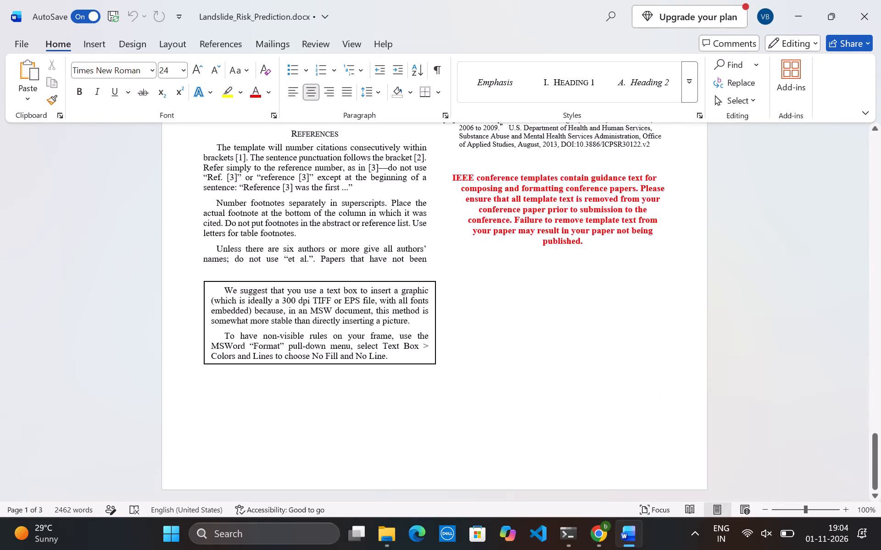
{"action": "scroll", "coordinate": [475, 409], "scroll_direction": "down", "scroll_amount": 2}
{"action": "scroll", "coordinate": [475, 409], "scroll_direction": "up", "scroll_amount": 2}
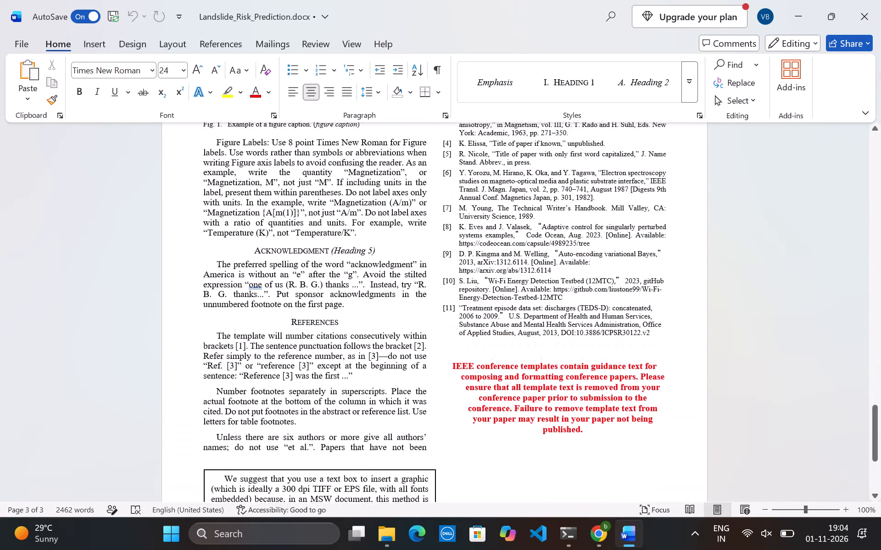
{"action": "scroll", "coordinate": [475, 409], "scroll_direction": "down", "scroll_amount": 3}
{"action": "scroll", "coordinate": [475, 409], "scroll_direction": "up", "scroll_amount": 4}
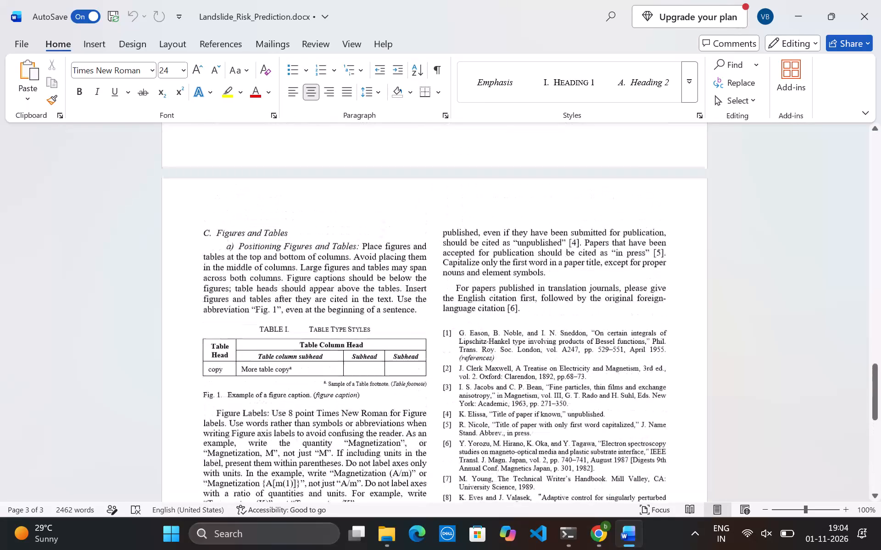
{"action": "scroll", "coordinate": [475, 409], "scroll_direction": "up", "scroll_amount": 6}
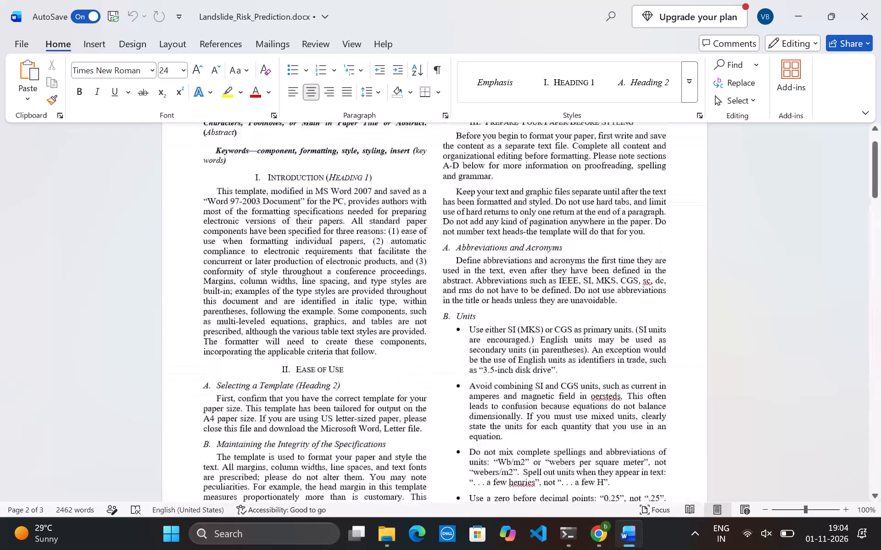
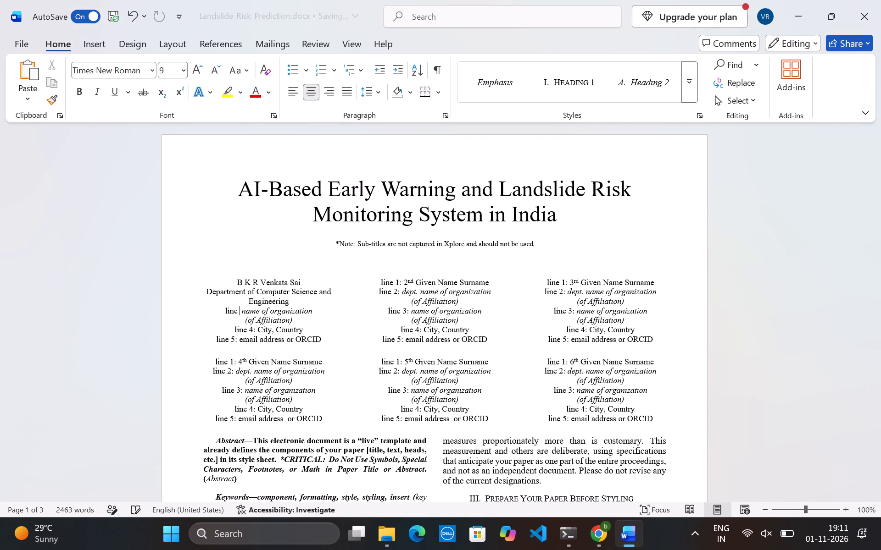
{"action": "key", "text": "BackSpace"}
{"action": "key", "text": "BackSpace"}
{"action": "key", "text": "BackSpace"}
{"action": "key", "text": "BackSpace"}
{"action": "key", "text": "BackSpace"}
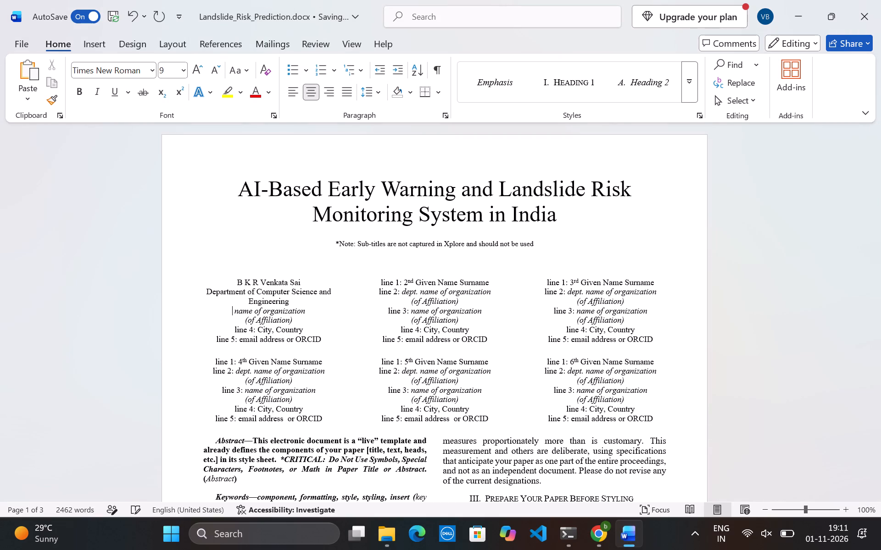
{"action": "key", "text": "Right"}
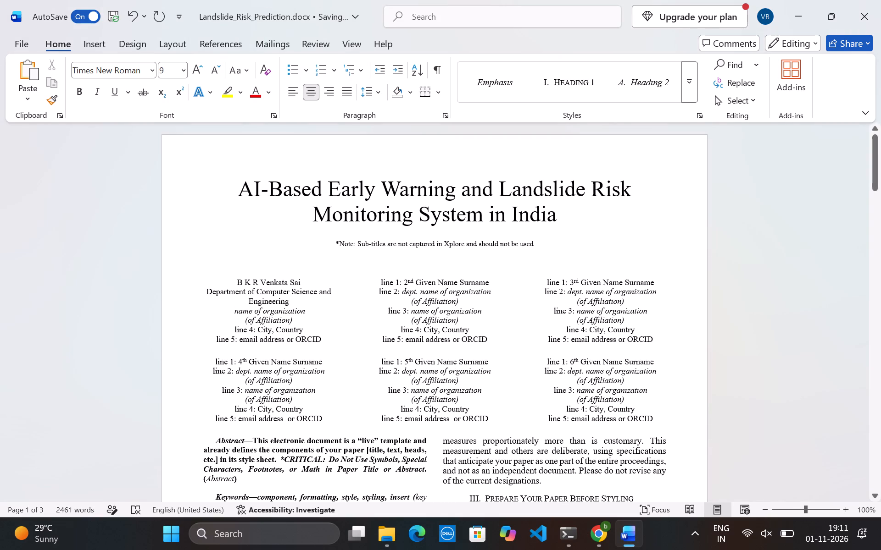
{"action": "left_click_drag", "start_coordinate": [292, 321], "coordinate": [243, 316]}
{"action": "left_click_drag", "start_coordinate": [243, 316], "coordinate": [237, 313]}
{"action": "key", "text": "ctrl+v"}
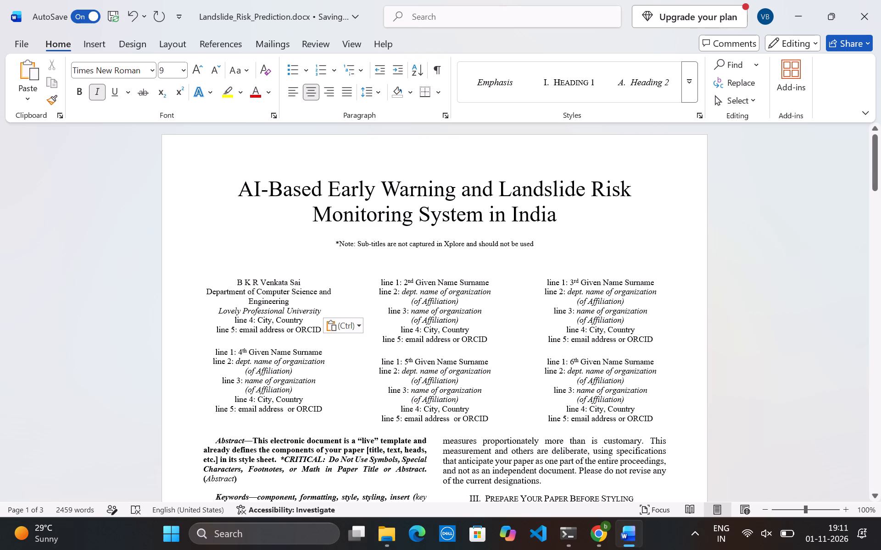
Use Format Painter to apply the university line's italic formatting to the first author's department text.
{"action": "left_click_drag", "start_coordinate": [321, 312], "coordinate": [257, 312]}
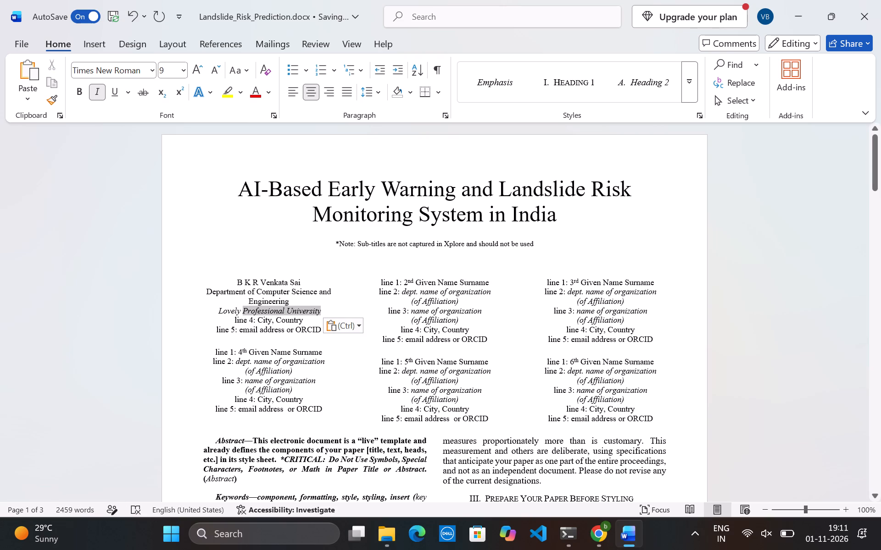
{"action": "left_click_drag", "start_coordinate": [257, 312], "coordinate": [234, 313]}
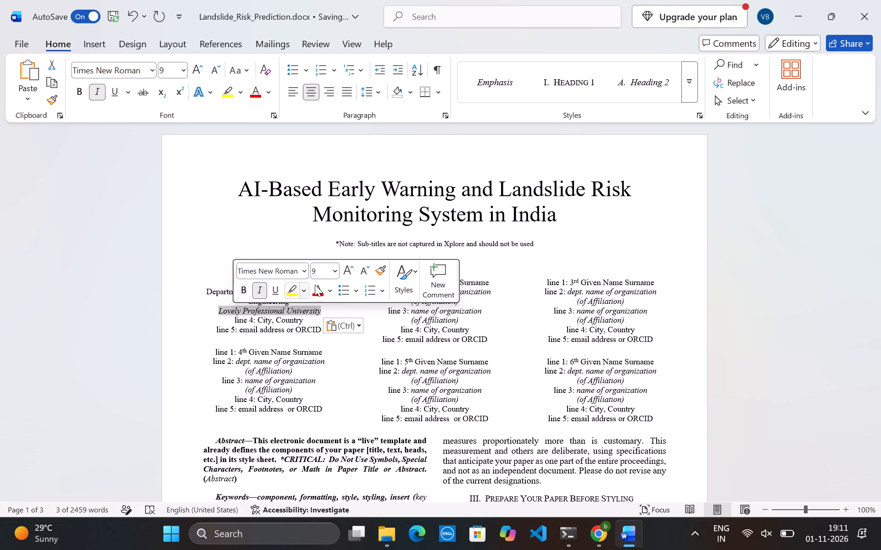
{"action": "left_click", "coordinate": [381, 270]}
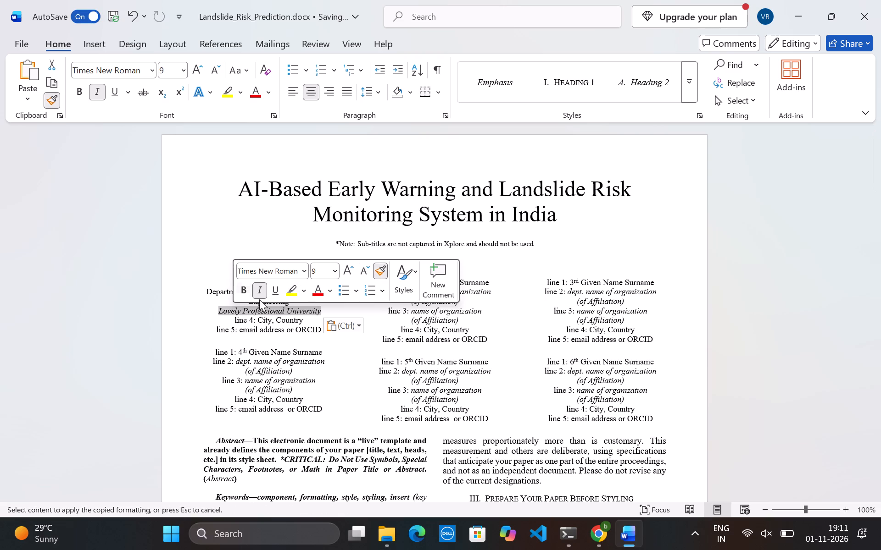
{"action": "left_click_drag", "start_coordinate": [208, 293], "coordinate": [241, 290]}
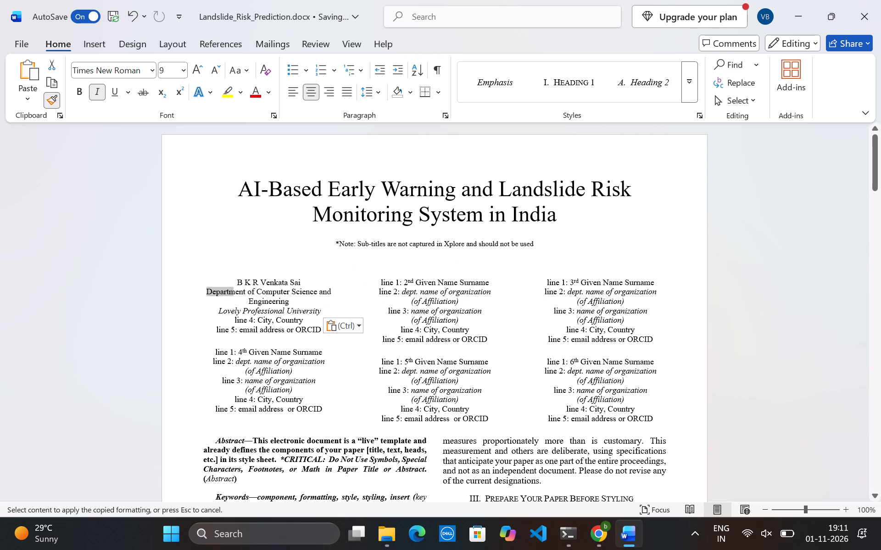
{"action": "left_click_drag", "start_coordinate": [241, 290], "coordinate": [292, 300]}
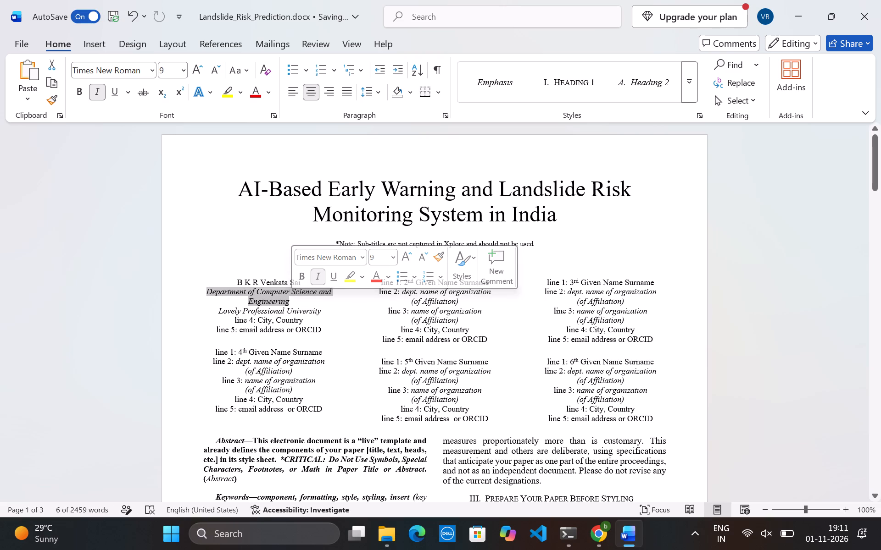
{"action": "left_click", "coordinate": [307, 323]}
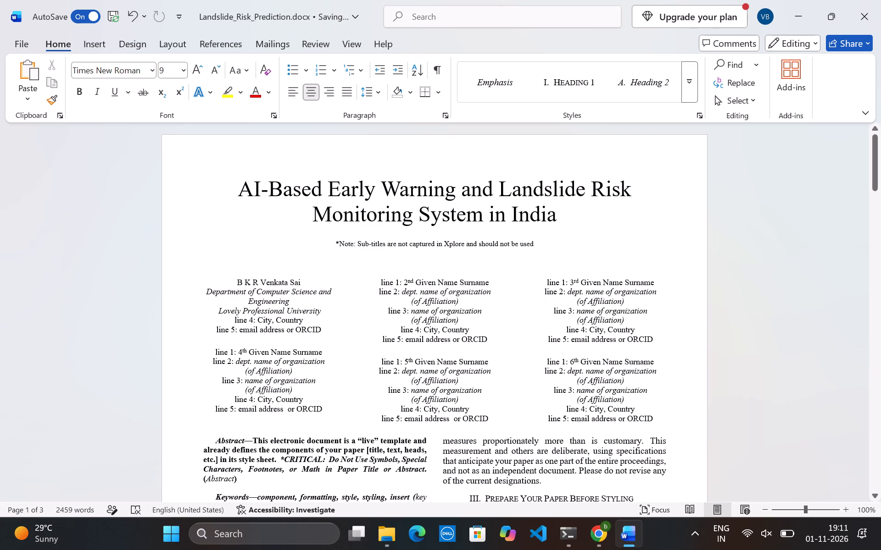
Delete the "line 4:" label before the first author's "City, Country" placeholder.
{"action": "left_click", "coordinate": [258, 322]}
{"action": "key", "text": "BackSpace"}
{"action": "key", "text": "BackSpace"}
{"action": "key", "text": "BackSpace"}
{"action": "key", "text": "BackSpace"}
{"action": "key", "text": "BackSpace"}
{"action": "key", "text": "BackSpace"}
{"action": "key", "text": "BackSpace"}
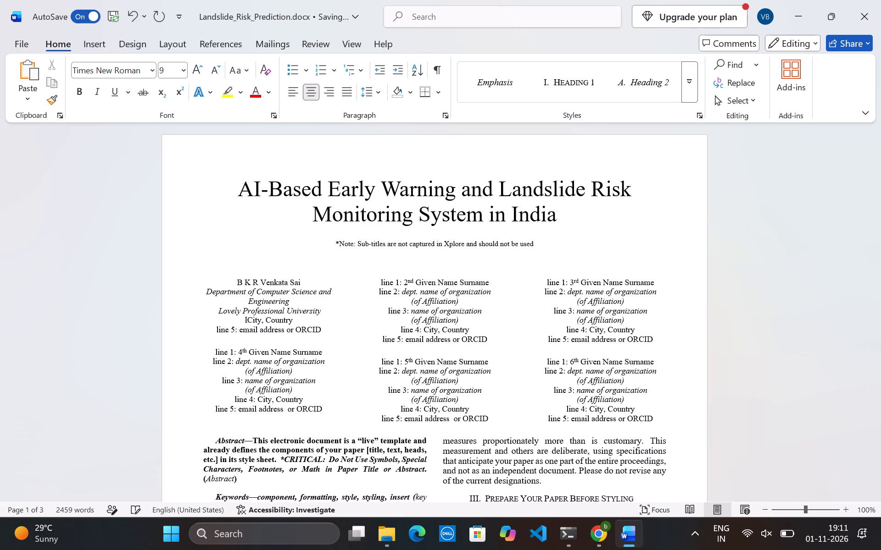
{"action": "key", "text": "BackSpace"}
Copy "Phagwara, India" from ChatGPT's author-details table in Chrome and paste it over the first author's "City, Country" placeholder in Word.
{"action": "left_click", "coordinate": [608, 549]}
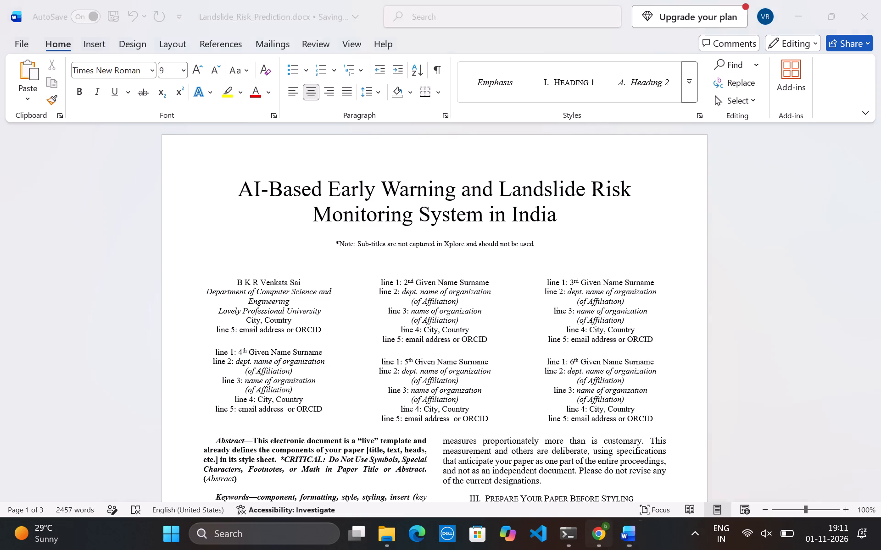
{"action": "left_click_drag", "start_coordinate": [460, 306], "coordinate": [523, 305]}
{"action": "key", "text": "ctrl+c"}
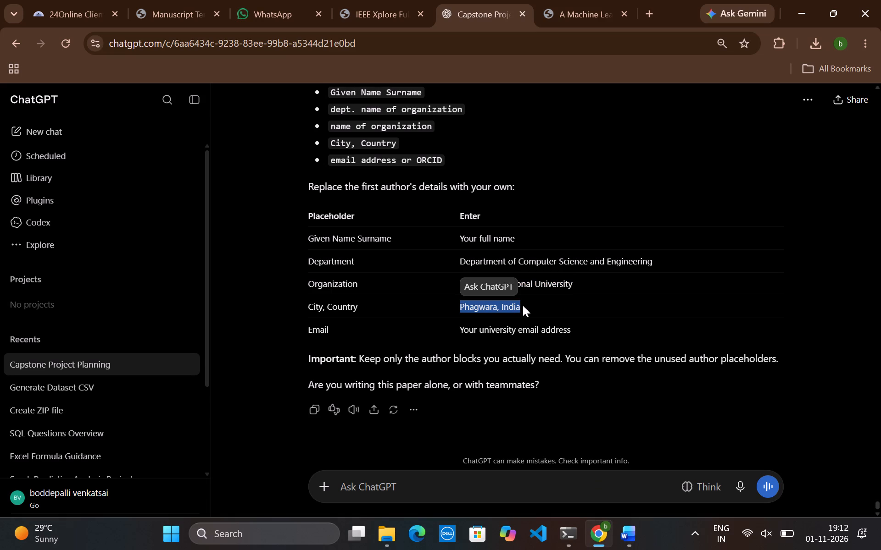
{"action": "left_click", "coordinate": [591, 16]}
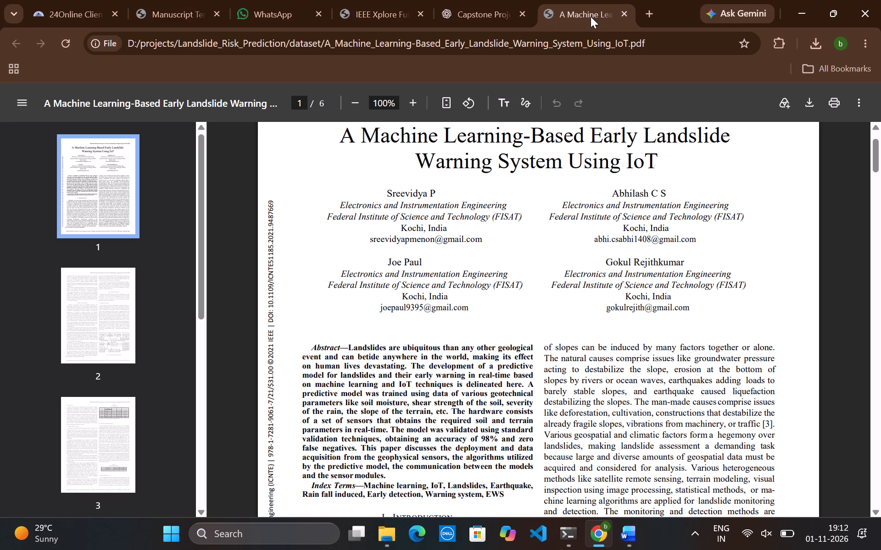
{"action": "left_click", "coordinate": [509, 0]}
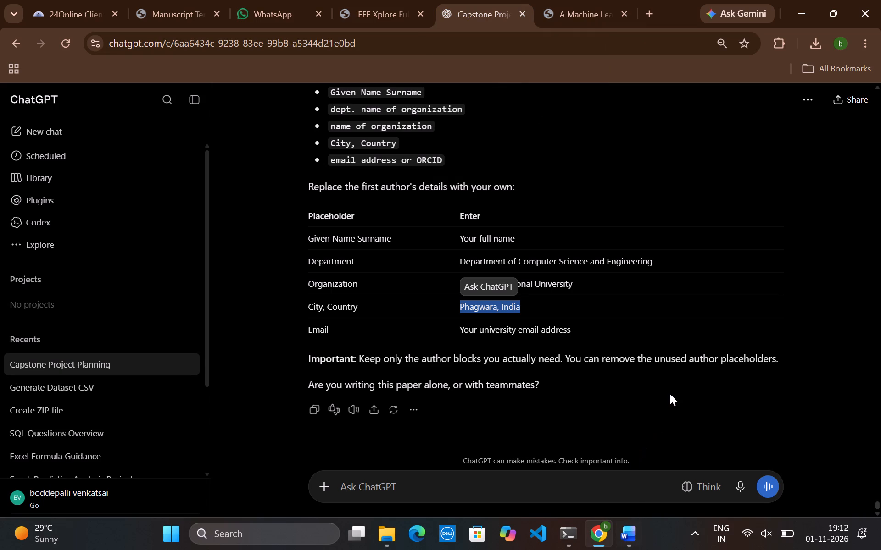
{"action": "left_click", "coordinate": [634, 538]}
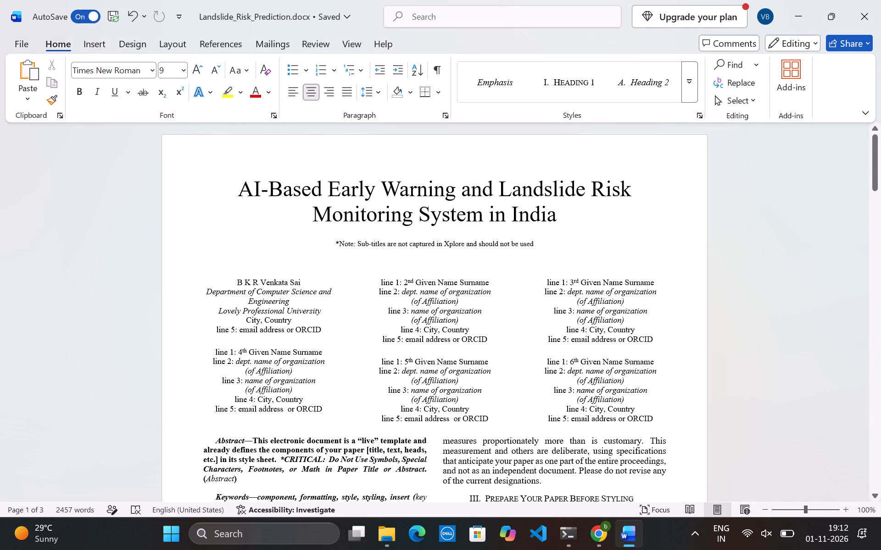
{"action": "left_click_drag", "start_coordinate": [291, 319], "coordinate": [279, 319]}
{"action": "left_click_drag", "start_coordinate": [279, 319], "coordinate": [249, 319]}
{"action": "key", "text": "ctrl+v"}
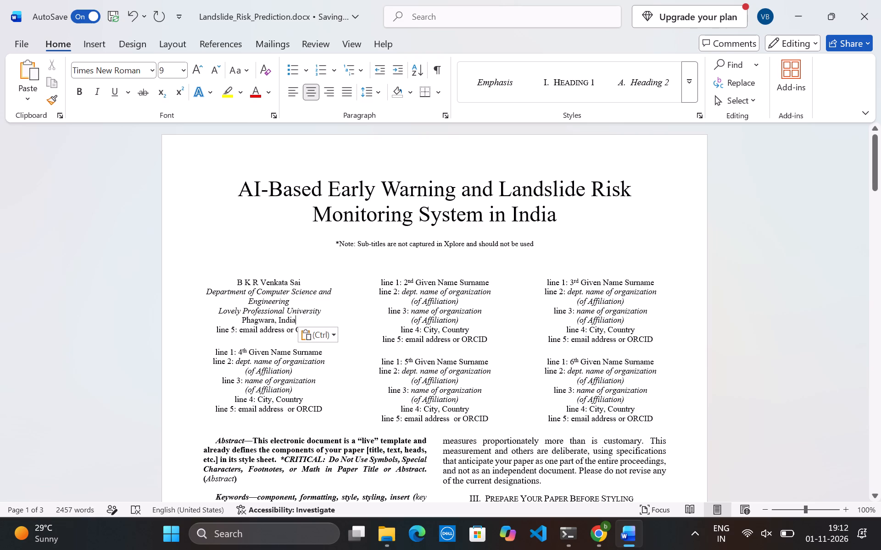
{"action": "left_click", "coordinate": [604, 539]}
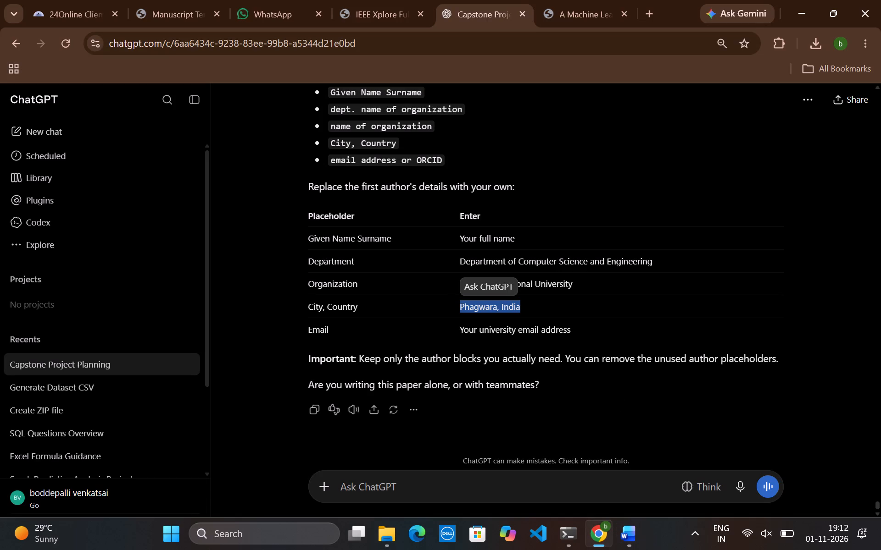
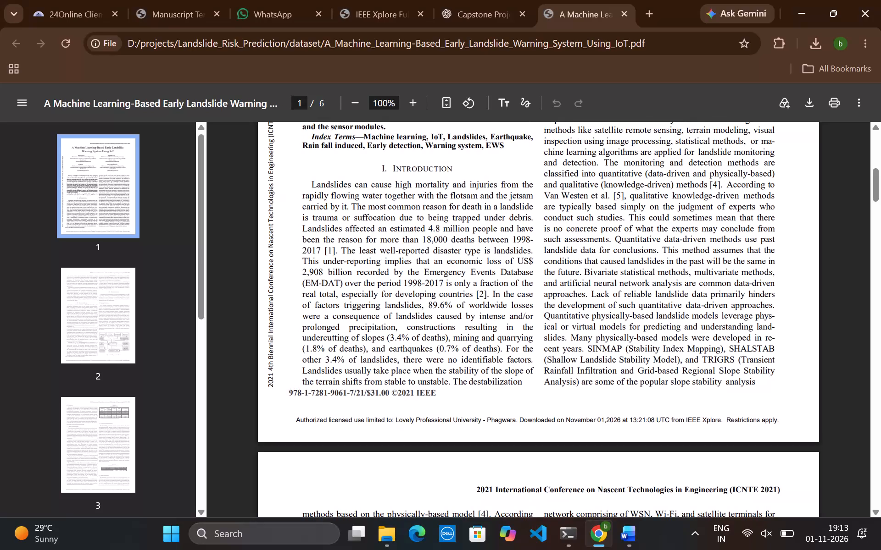
{"action": "scroll", "coordinate": [490, 298], "scroll_direction": "down", "scroll_amount": 2}
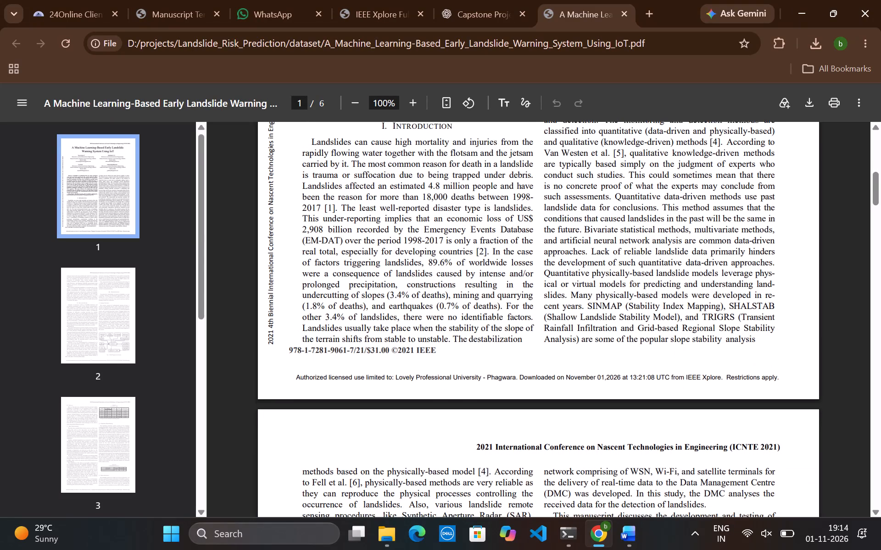
{"action": "scroll", "coordinate": [490, 298], "scroll_direction": "down", "scroll_amount": 1}
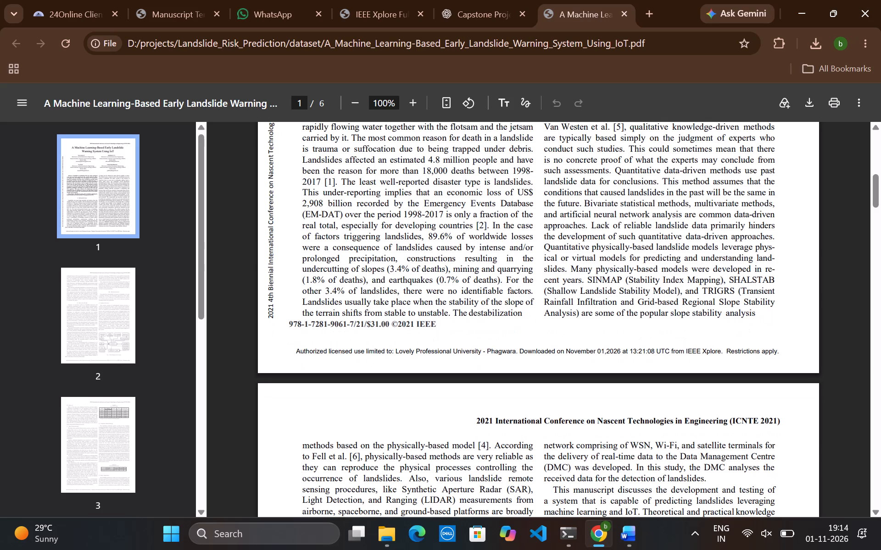
{"action": "scroll", "coordinate": [490, 298], "scroll_direction": "down", "scroll_amount": 7}
{"action": "scroll", "coordinate": [490, 298], "scroll_direction": "up", "scroll_amount": 2}
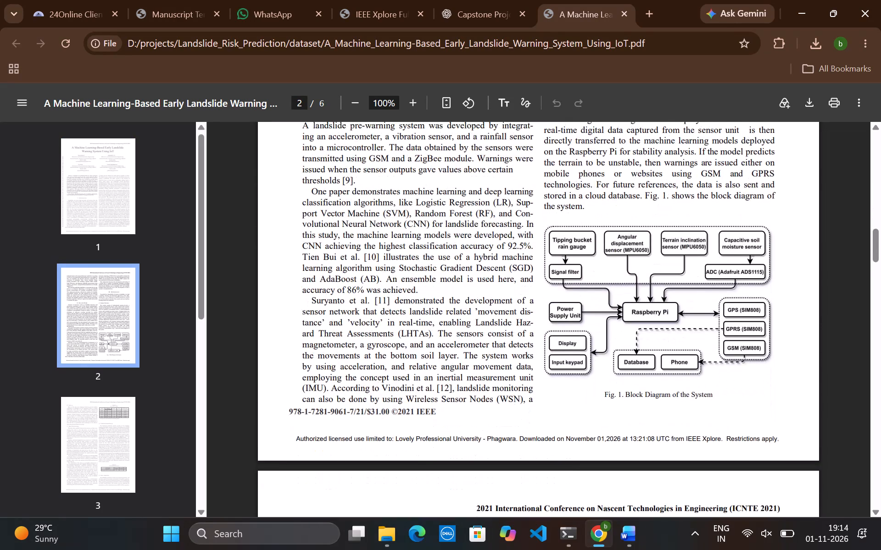
{"action": "scroll", "coordinate": [490, 298], "scroll_direction": "up", "scroll_amount": 1}
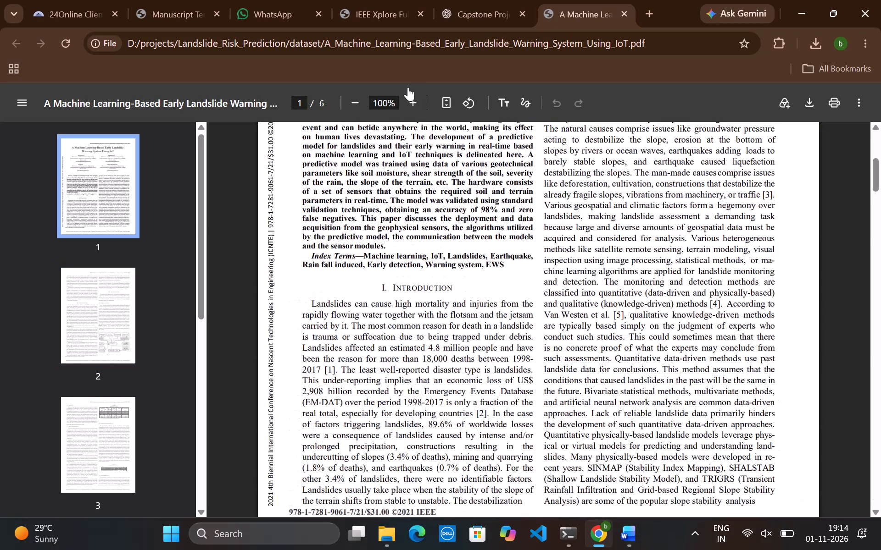
Bring up the IEEE Xplore paper "Improving Landslide Prediction through LSTM" for reference.
{"action": "left_click", "coordinate": [367, 0]}
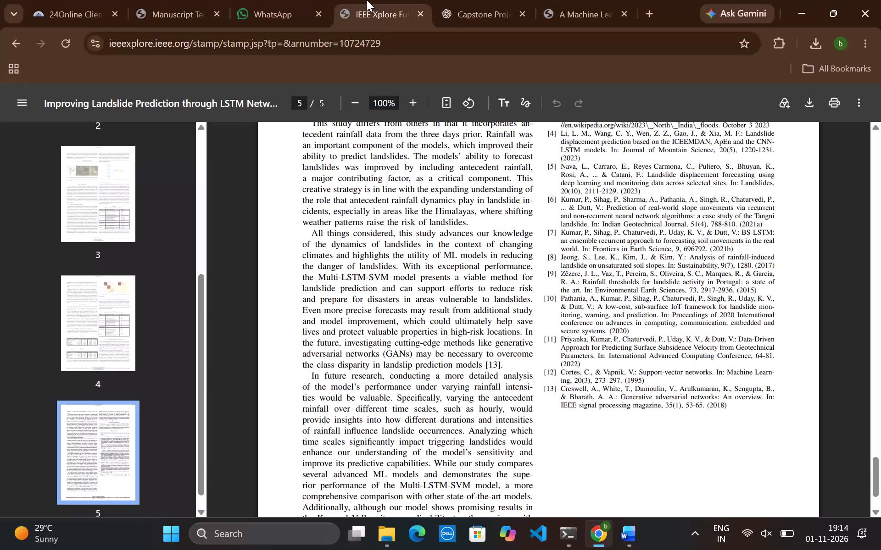
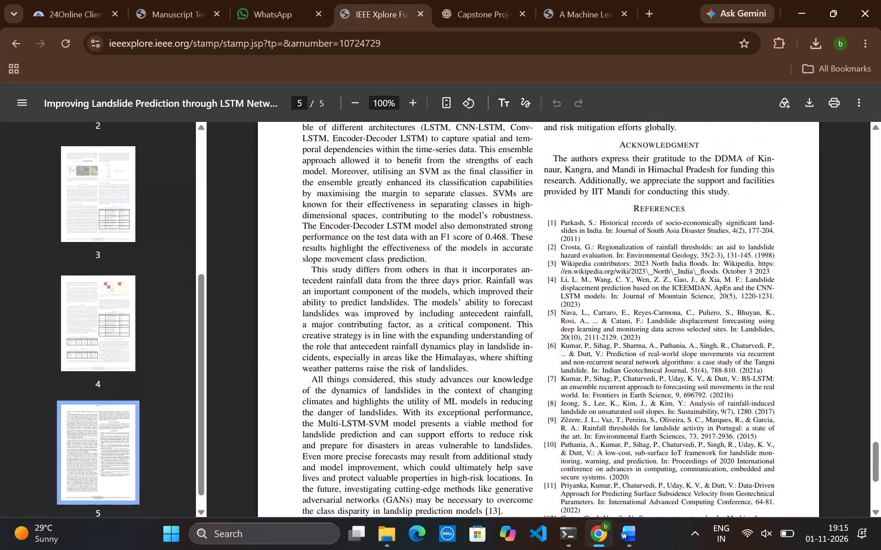
Examine the LSTM landslide prediction paper from its conclusion back through the results tables and figures to the first-page abstract and introduction.
{"action": "scroll", "coordinate": [390, 216], "scroll_direction": "up", "scroll_amount": 7}
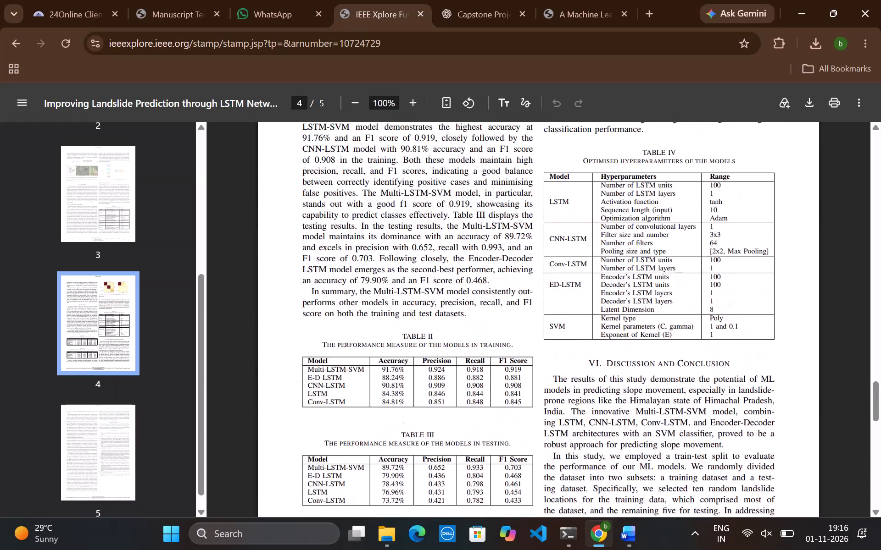
{"action": "scroll", "coordinate": [390, 216], "scroll_direction": "up", "scroll_amount": 10}
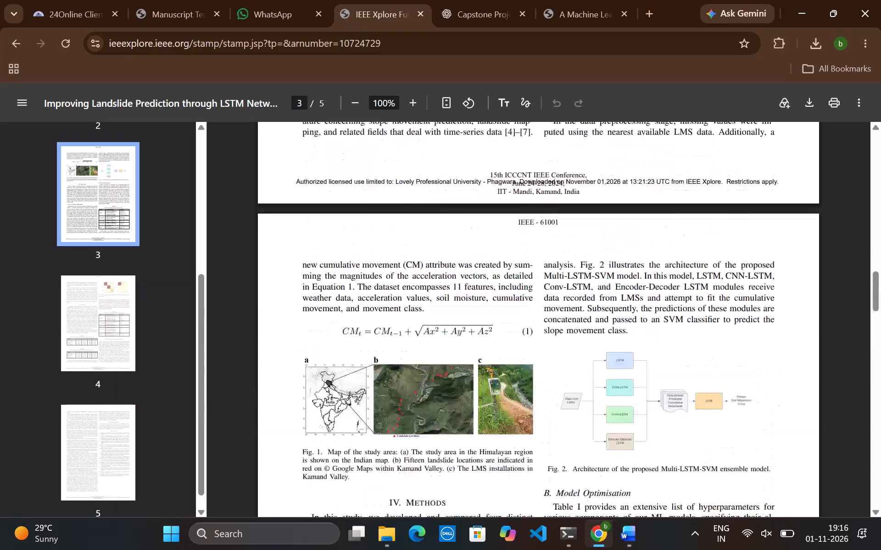
{"action": "scroll", "coordinate": [390, 216], "scroll_direction": "up", "scroll_amount": 12}
{"action": "scroll", "coordinate": [390, 216], "scroll_direction": "down", "scroll_amount": 3}
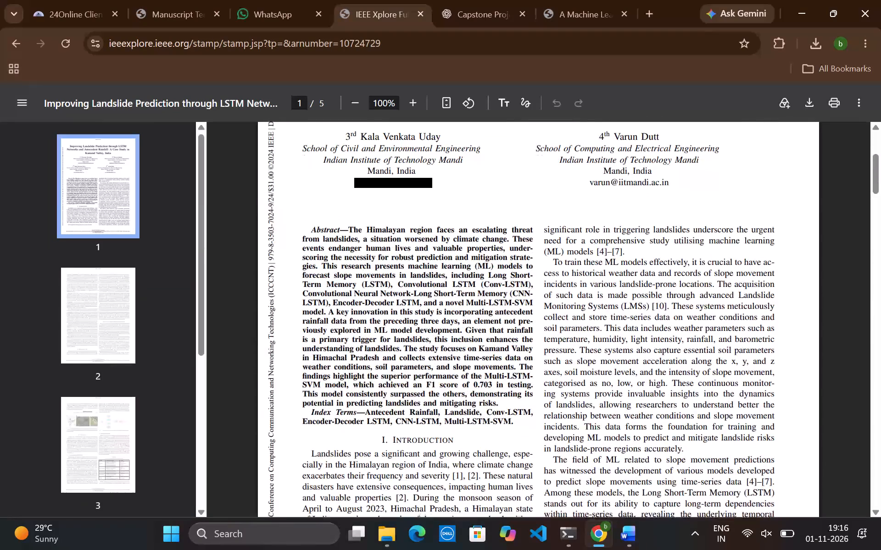
{"action": "scroll", "coordinate": [390, 216], "scroll_direction": "right", "scroll_amount": 1}
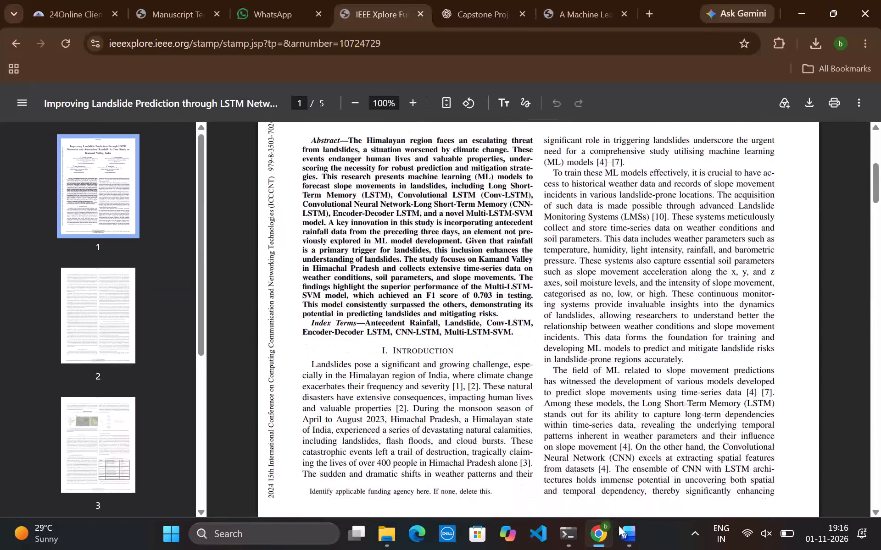
Switch to Word and look over the abstract, introduction and following template sections of Landslide_Risk_Prediction.docx.
{"action": "left_click", "coordinate": [620, 527]}
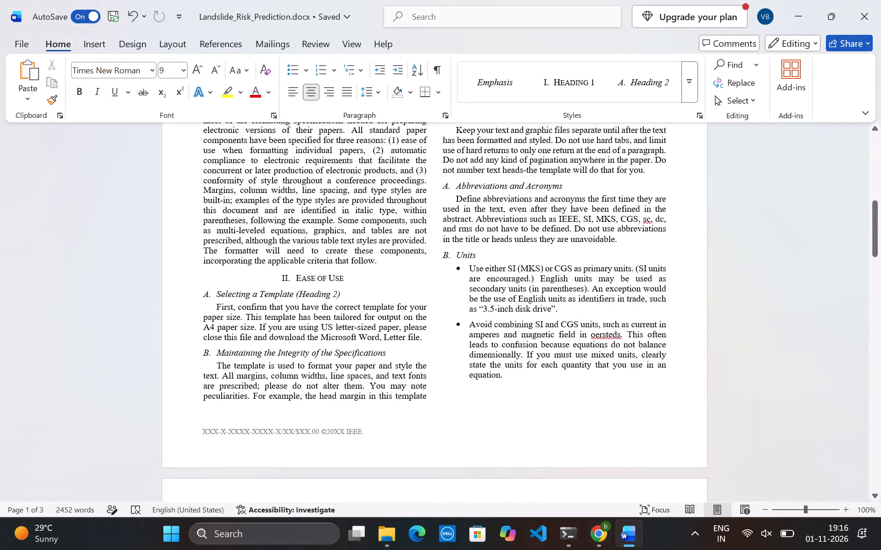
{"action": "scroll", "coordinate": [459, 486], "scroll_direction": "up", "scroll_amount": 4}
{"action": "scroll", "coordinate": [459, 486], "scroll_direction": "down", "scroll_amount": 4}
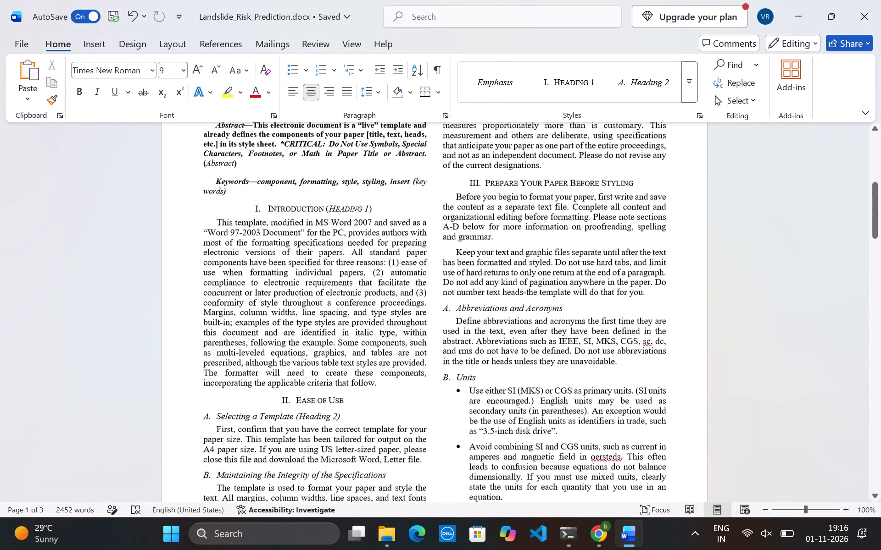
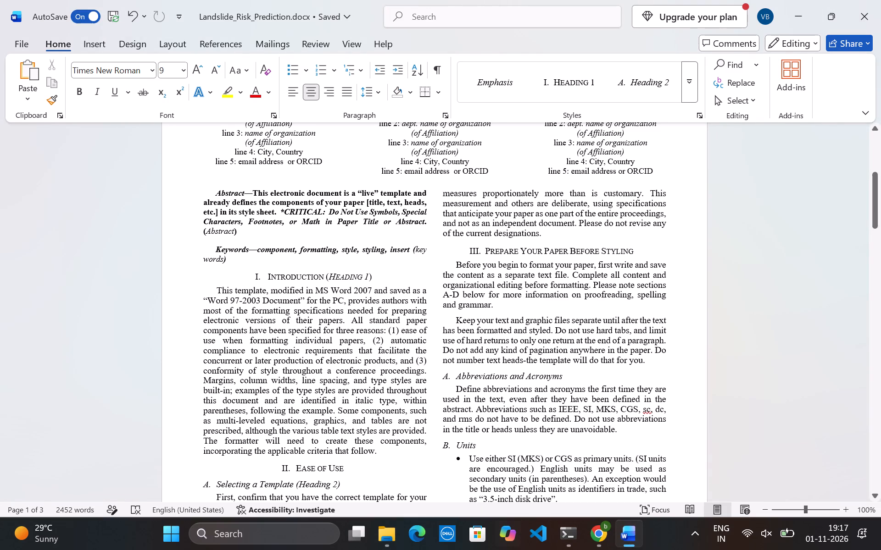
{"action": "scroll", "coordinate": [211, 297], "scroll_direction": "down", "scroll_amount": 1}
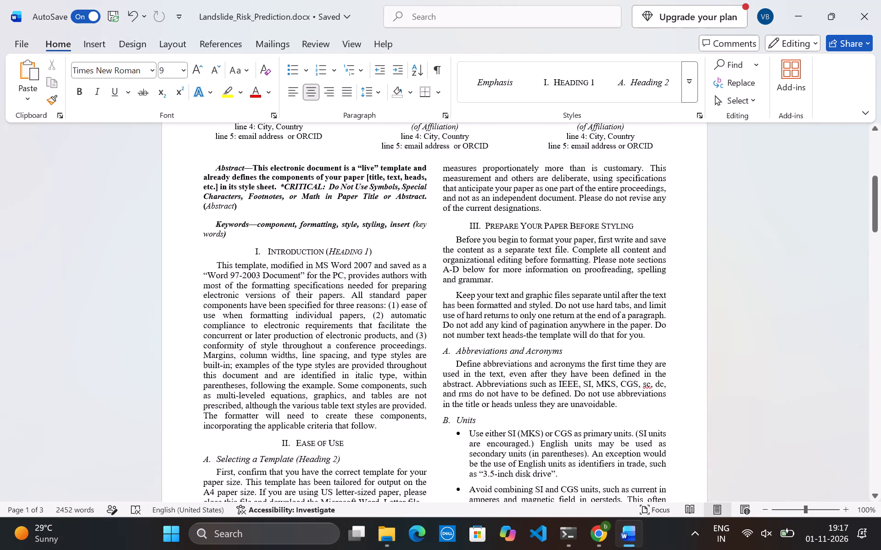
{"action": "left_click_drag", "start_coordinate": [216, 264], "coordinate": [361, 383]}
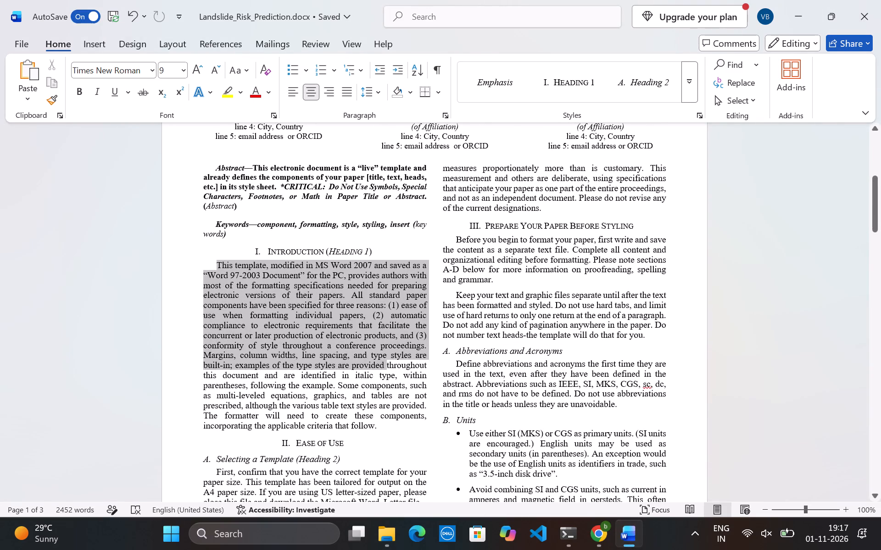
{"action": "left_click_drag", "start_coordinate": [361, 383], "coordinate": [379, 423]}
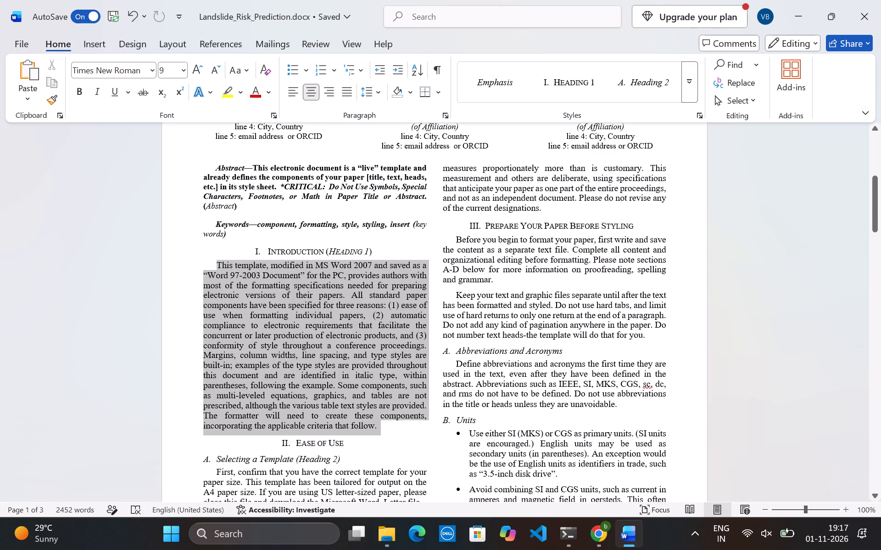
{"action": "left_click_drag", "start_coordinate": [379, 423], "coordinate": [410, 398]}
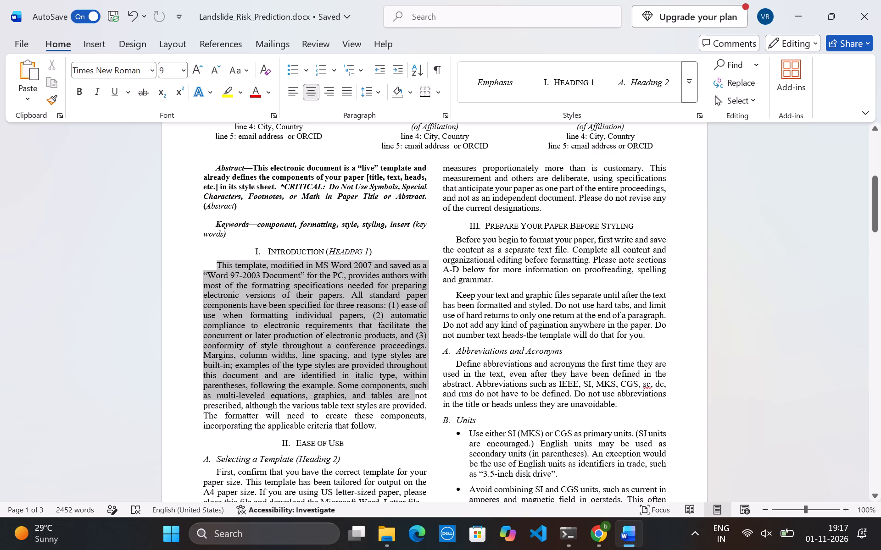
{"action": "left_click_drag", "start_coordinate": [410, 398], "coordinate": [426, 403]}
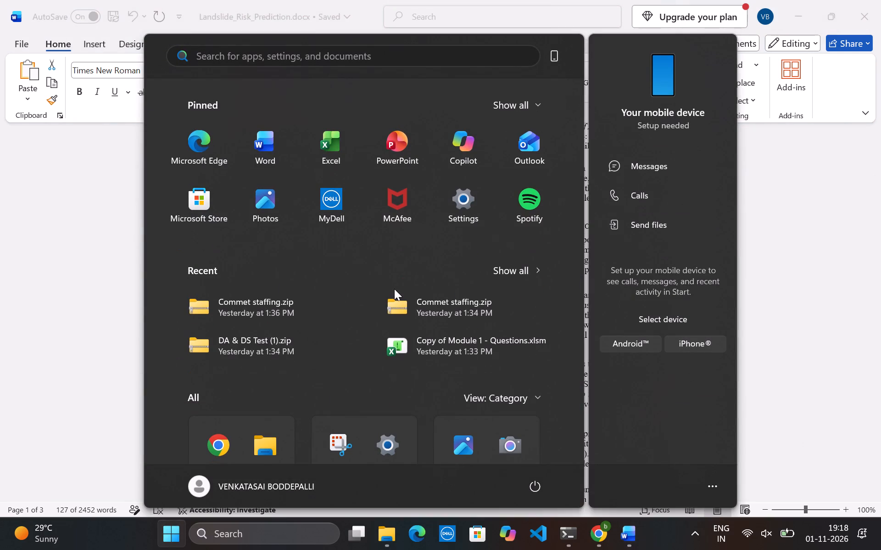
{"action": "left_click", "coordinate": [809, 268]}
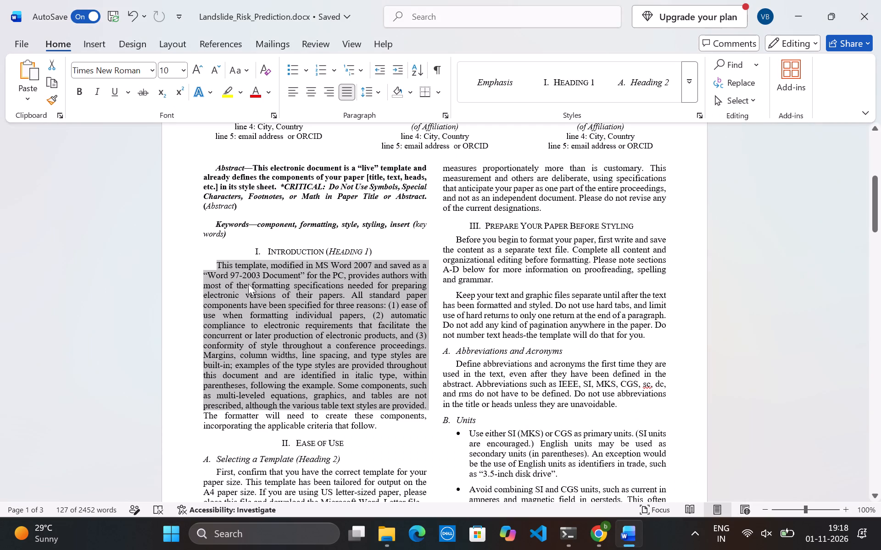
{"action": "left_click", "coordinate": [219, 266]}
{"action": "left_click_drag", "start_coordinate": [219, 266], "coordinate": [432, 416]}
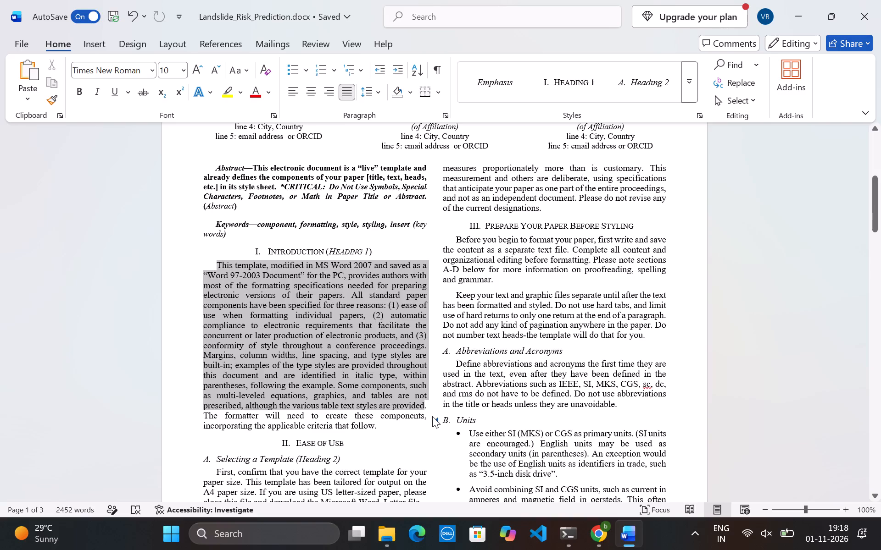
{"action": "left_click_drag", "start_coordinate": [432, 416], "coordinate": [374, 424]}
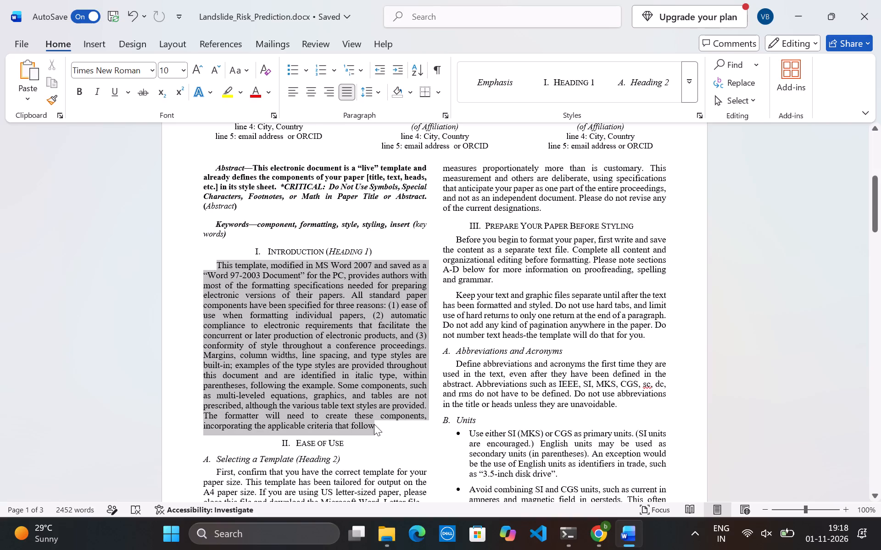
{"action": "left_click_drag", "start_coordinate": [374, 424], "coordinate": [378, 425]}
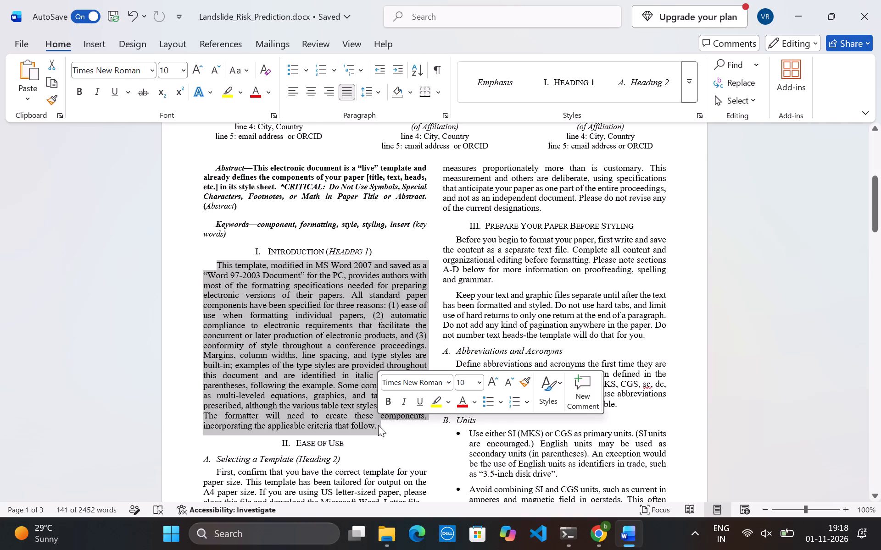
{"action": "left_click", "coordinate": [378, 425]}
Replace the template's sample text after the "Abstract—" label with the copied landslide abstract, leaving the trailing "(Abstract)" placeholder.
{"action": "scroll", "coordinate": [378, 425], "scroll_direction": "up", "scroll_amount": 1}
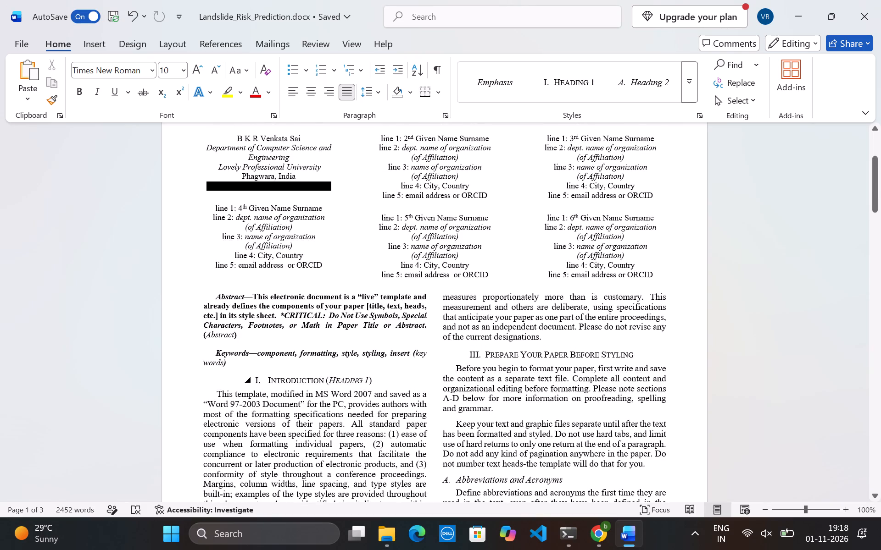
{"action": "left_click_drag", "start_coordinate": [255, 296], "coordinate": [272, 309]}
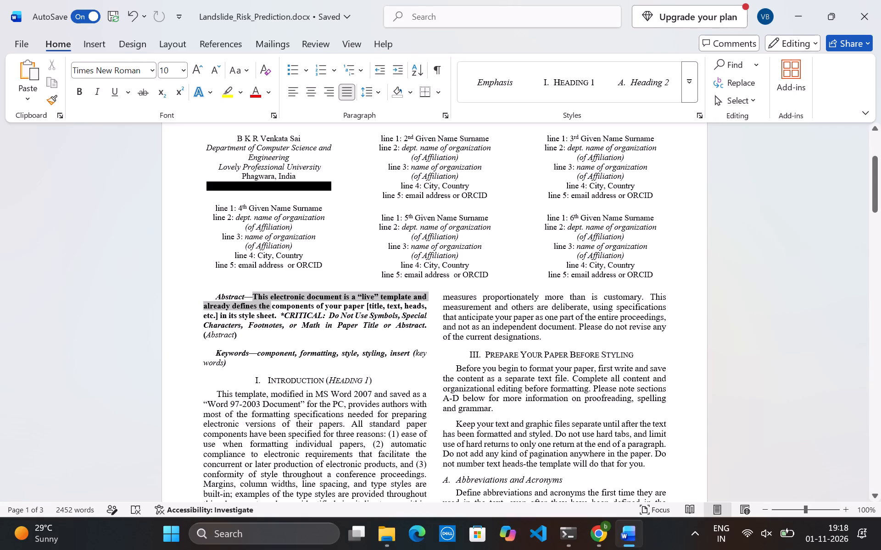
{"action": "left_click_drag", "start_coordinate": [272, 309], "coordinate": [274, 309]}
{"action": "left_click_drag", "start_coordinate": [274, 309], "coordinate": [239, 330]}
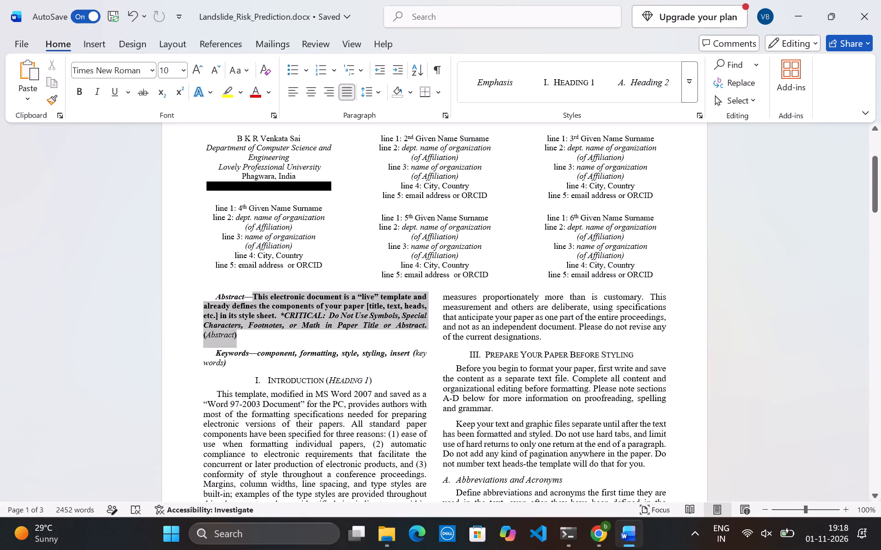
{"action": "left_click_drag", "start_coordinate": [239, 330], "coordinate": [412, 324]}
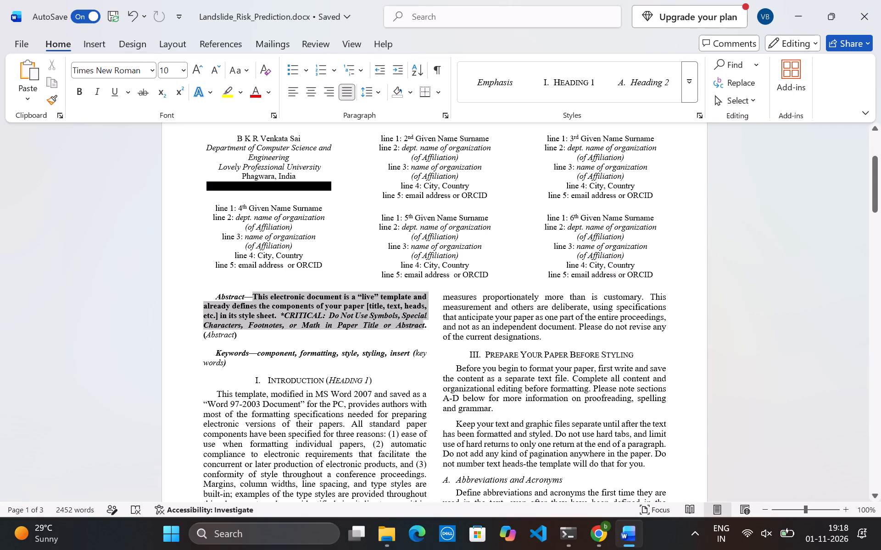
{"action": "left_click_drag", "start_coordinate": [412, 324], "coordinate": [426, 324]}
{"action": "key", "text": "ctrl+v"}
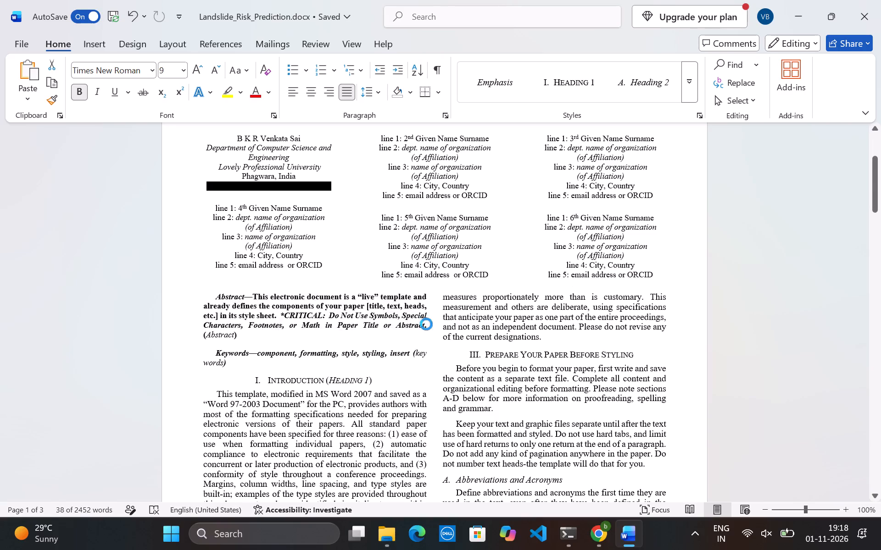
Delete the duplicated "Abstract—" label at the start of the pasted abstract, leaving one label before "Landslides are one of".
{"action": "scroll", "coordinate": [397, 377], "scroll_direction": "down", "scroll_amount": 1}
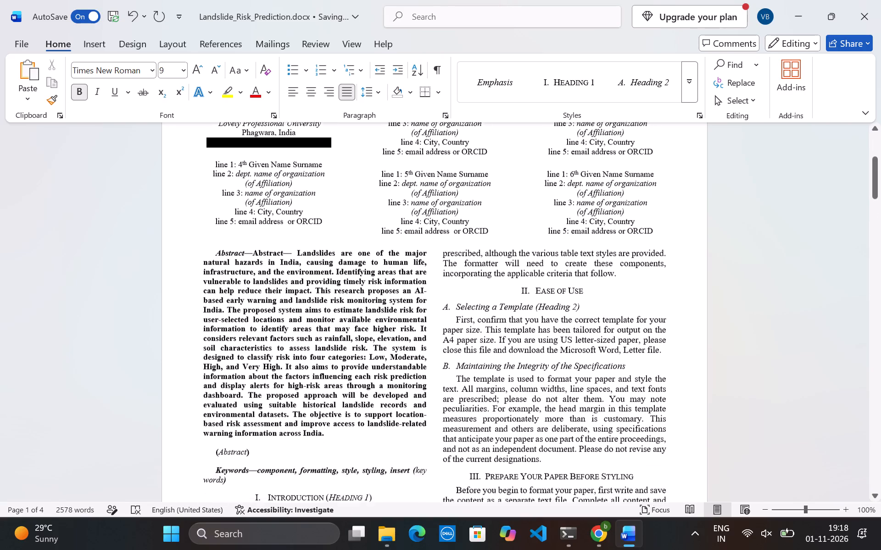
{"action": "scroll", "coordinate": [397, 377], "scroll_direction": "down", "scroll_amount": 1}
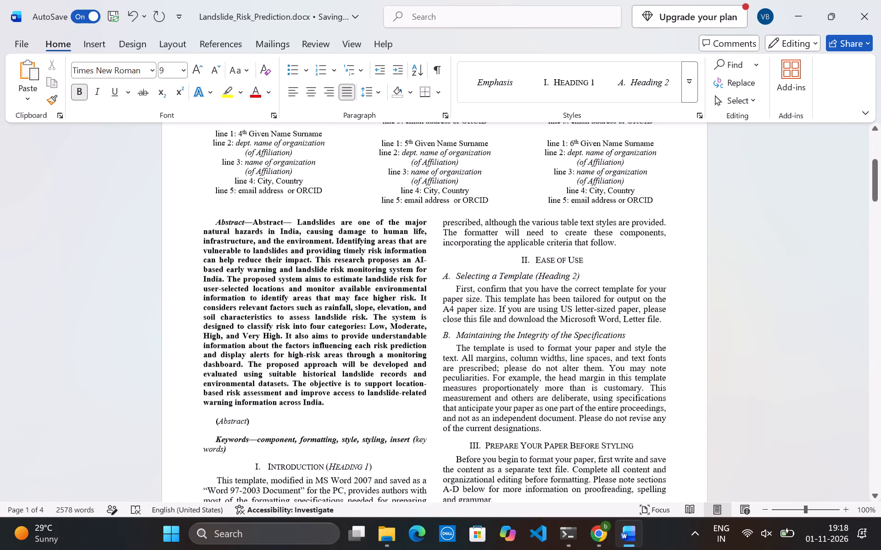
{"action": "left_click", "coordinate": [290, 221]}
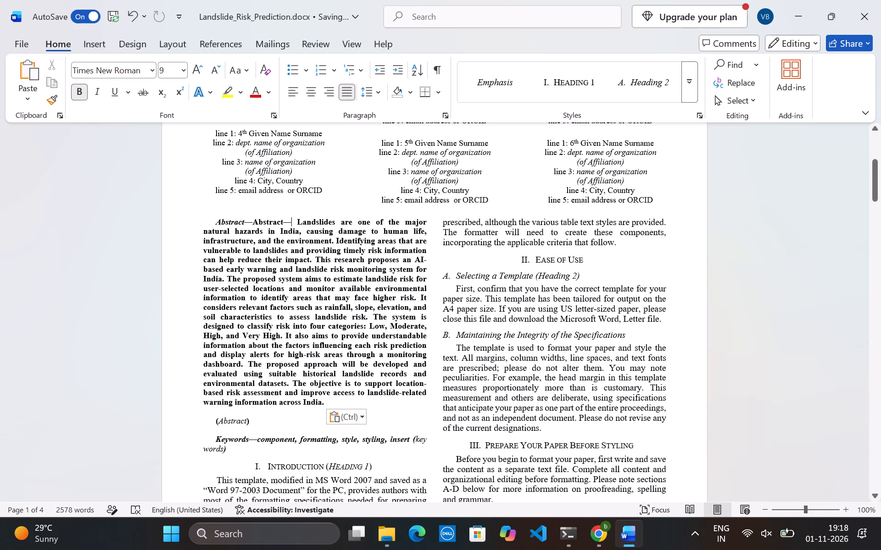
{"action": "key", "text": "Right"}
{"action": "key", "text": "Left"}
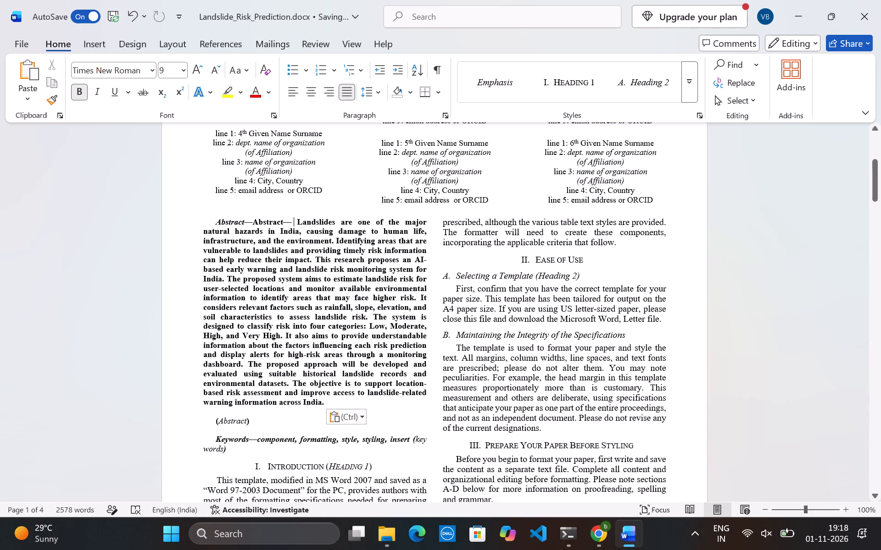
{"action": "key", "text": "BackSpace"}
{"action": "key", "text": "BackSpace"}
{"action": "key", "text": "BackSpace"}
{"action": "key", "text": "BackSpace"}
{"action": "key", "text": "BackSpace"}
{"action": "key", "text": "BackSpace"}
{"action": "key", "text": "BackSpace"}
{"action": "key", "text": "BackSpace"}
{"action": "key", "text": "BackSpace"}
{"action": "key", "text": "BackSpace"}
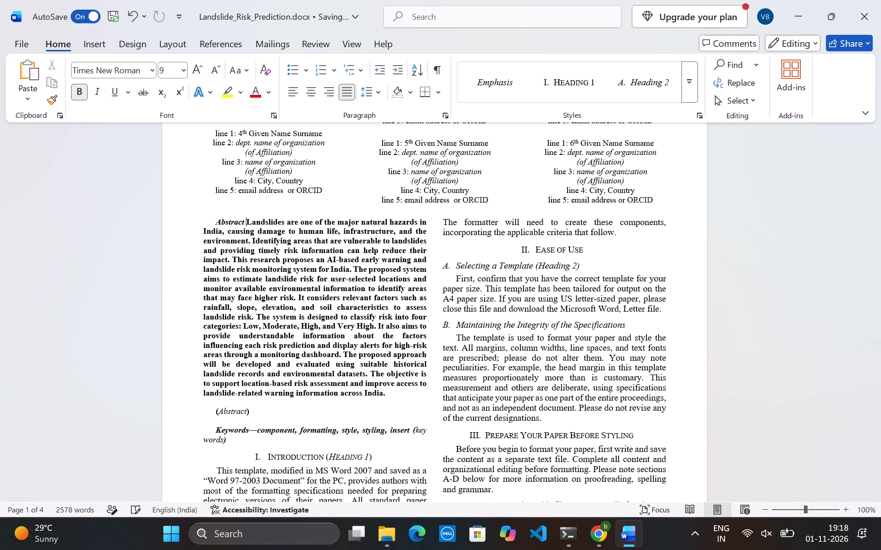
{"action": "key", "text": "space"}
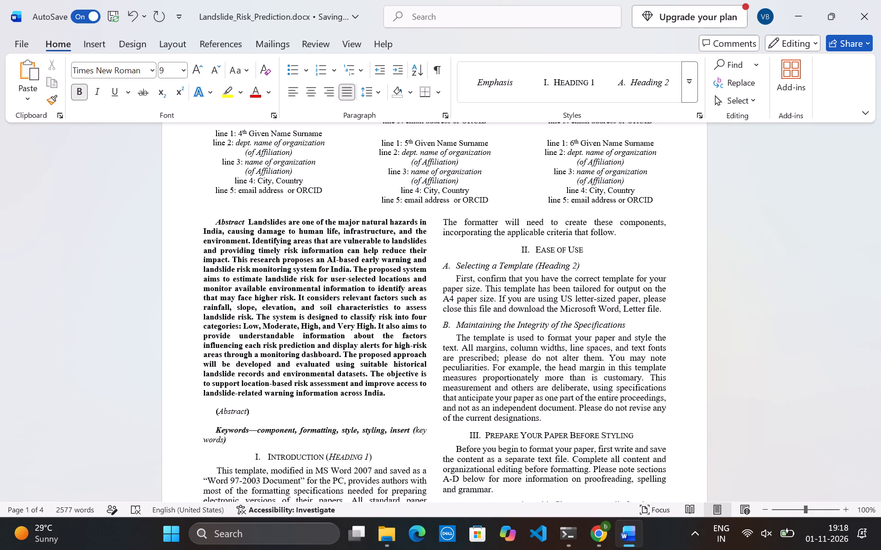
Check the IoT landslide paper's abstract label in Chrome, restore the dash after "Abstract" in Word, and delete the stray "A".
{"action": "left_click", "coordinate": [604, 529]}
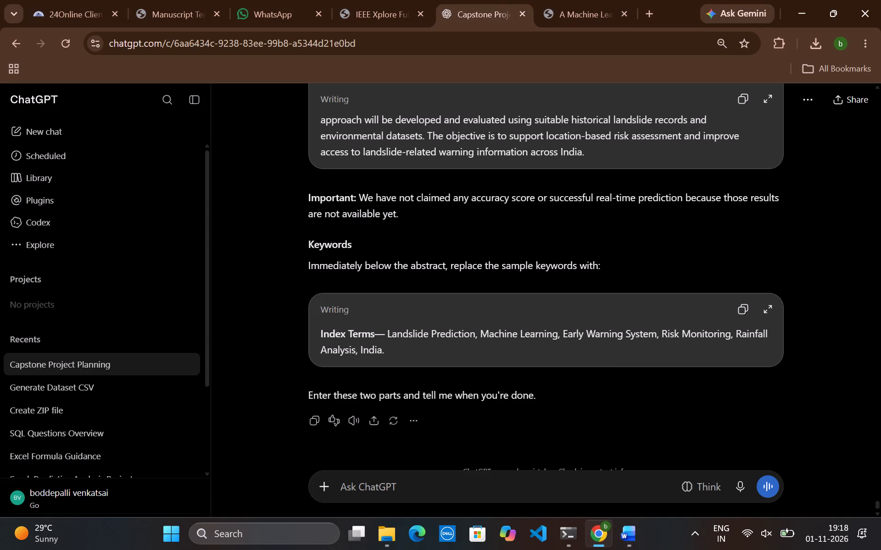
{"action": "left_click", "coordinate": [578, 0]}
{"action": "scroll", "coordinate": [425, 210], "scroll_direction": "up", "scroll_amount": 1}
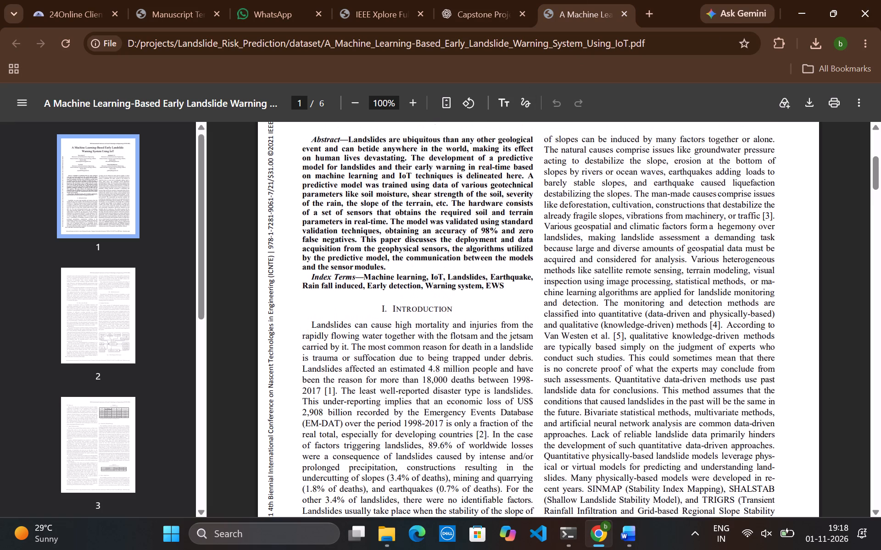
{"action": "scroll", "coordinate": [425, 210], "scroll_direction": "up", "scroll_amount": 1}
{"action": "left_click", "coordinate": [634, 549]}
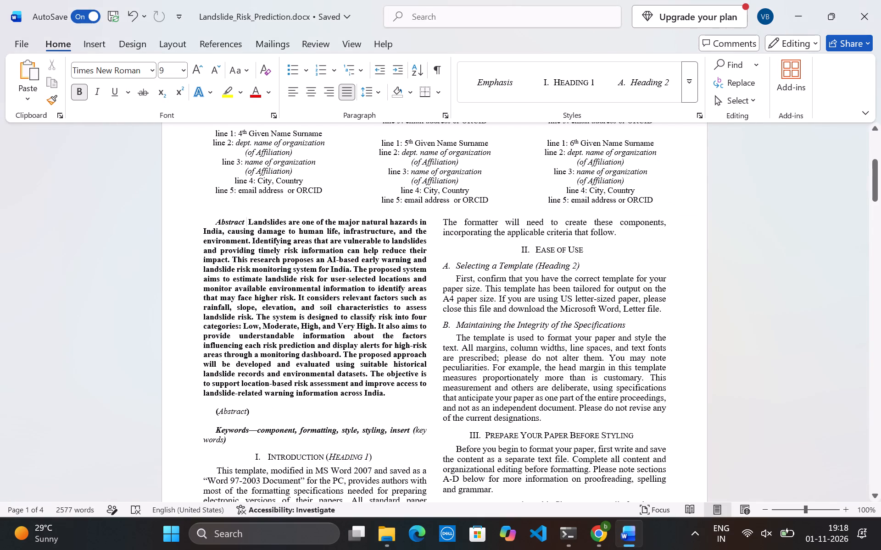
{"action": "key", "text": "ctrl+z"}
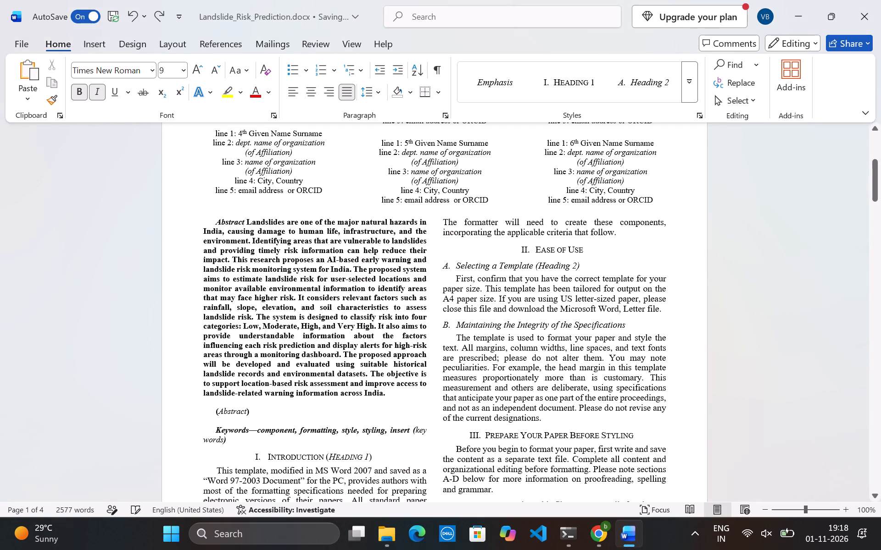
{"action": "key", "text": "ctrl+z"}
{"action": "key", "text": "ctrl+z"}
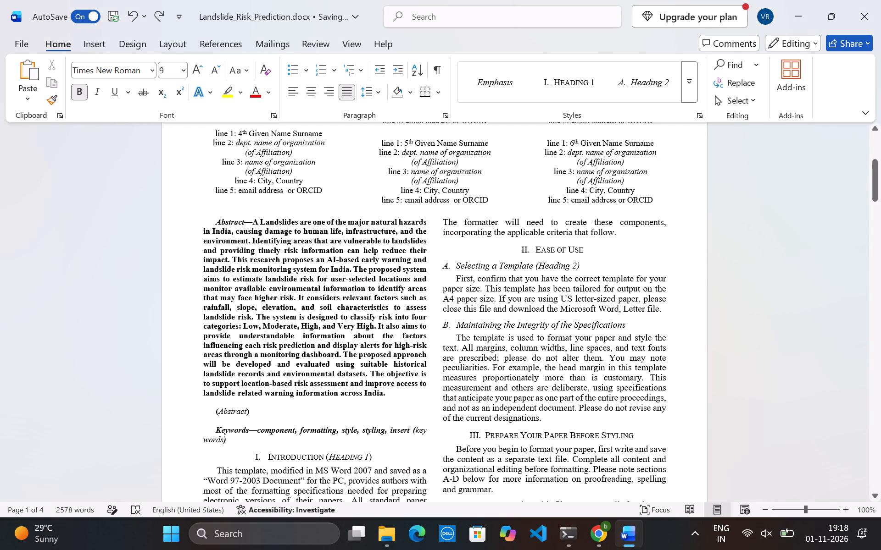
{"action": "key", "text": "BackSpace"}
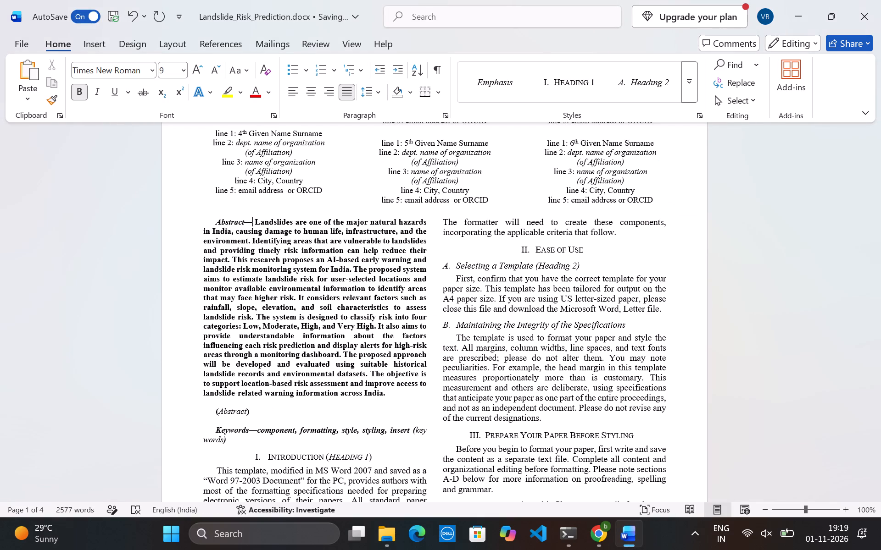
Compare the abstract label's formatting in the Word document with the abstract of the IoT landslide warning paper.
{"action": "left_click", "coordinate": [598, 539]}
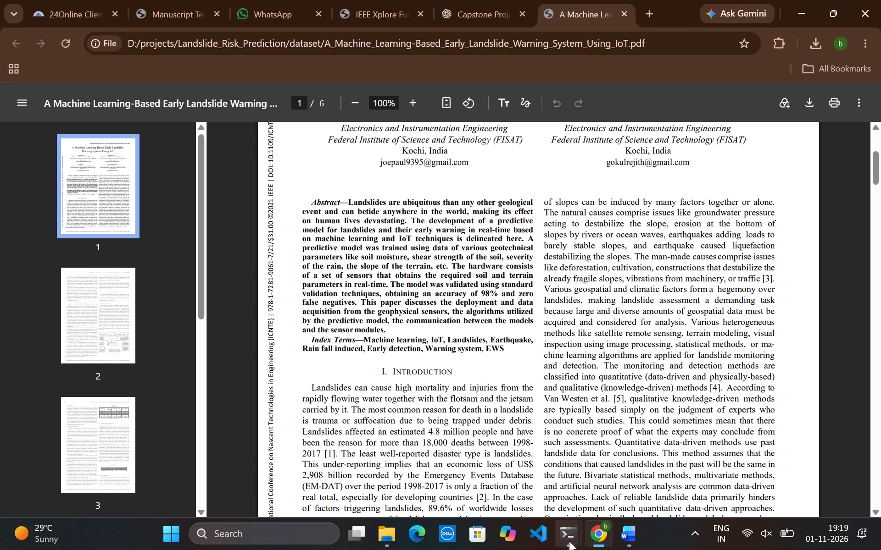
{"action": "left_click", "coordinate": [636, 528]}
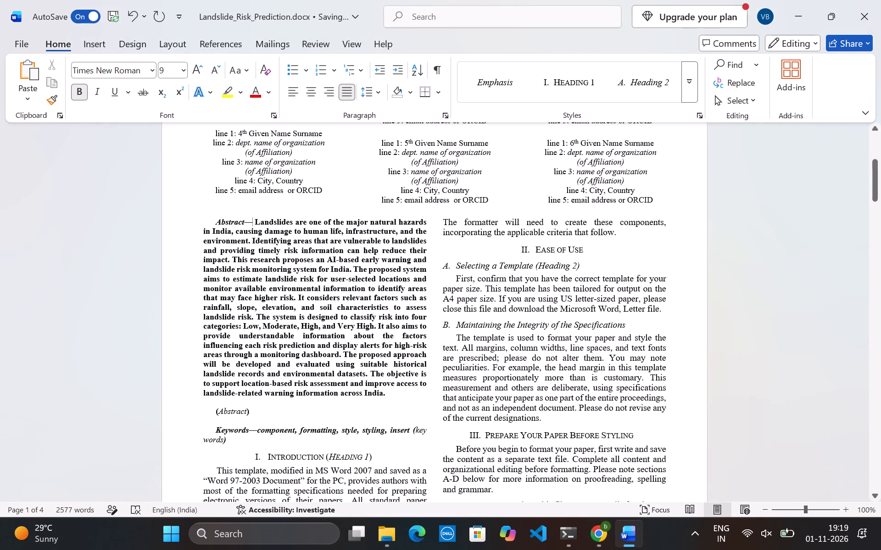
{"action": "left_click_drag", "start_coordinate": [216, 220], "coordinate": [246, 221]}
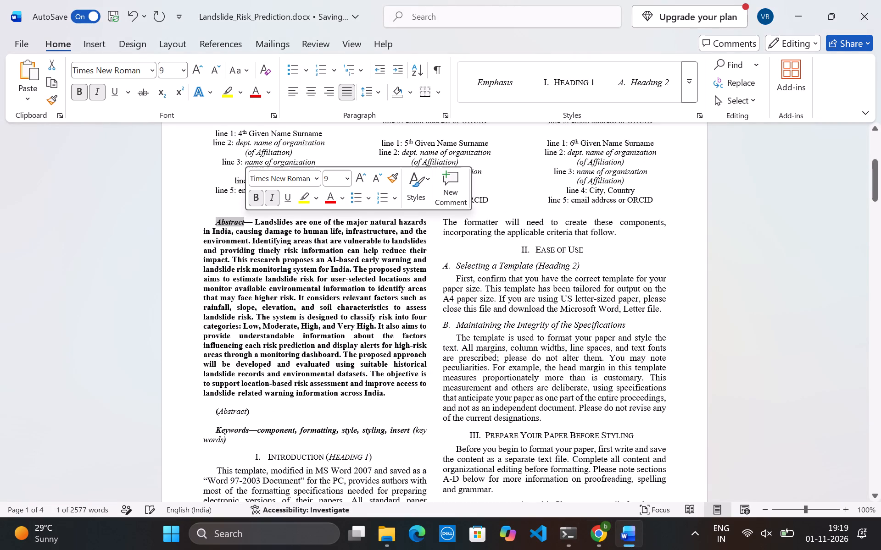
{"action": "left_click", "coordinate": [228, 210]}
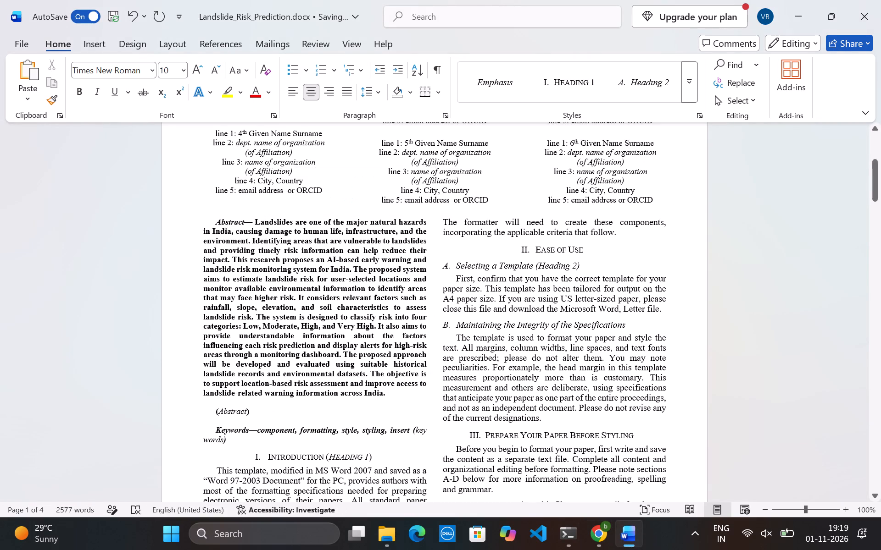
{"action": "left_click", "coordinate": [592, 535]}
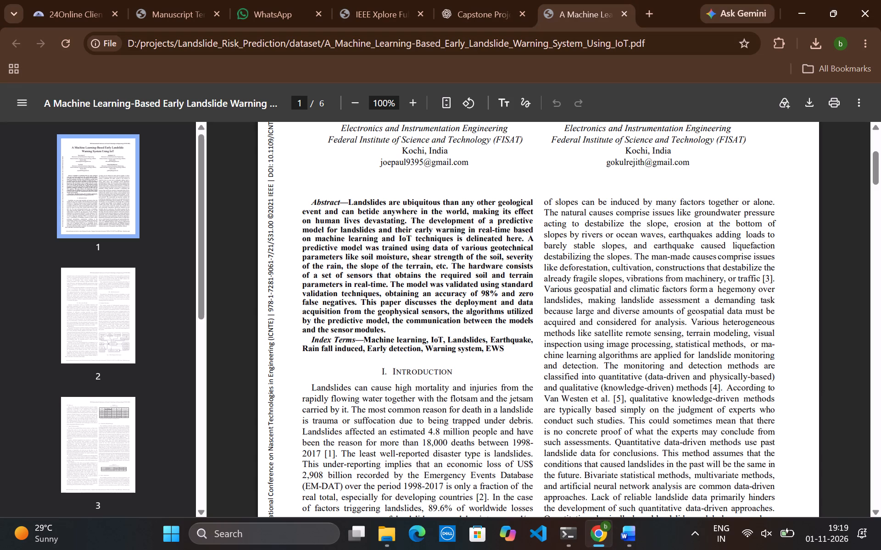
{"action": "left_click", "coordinate": [633, 540]}
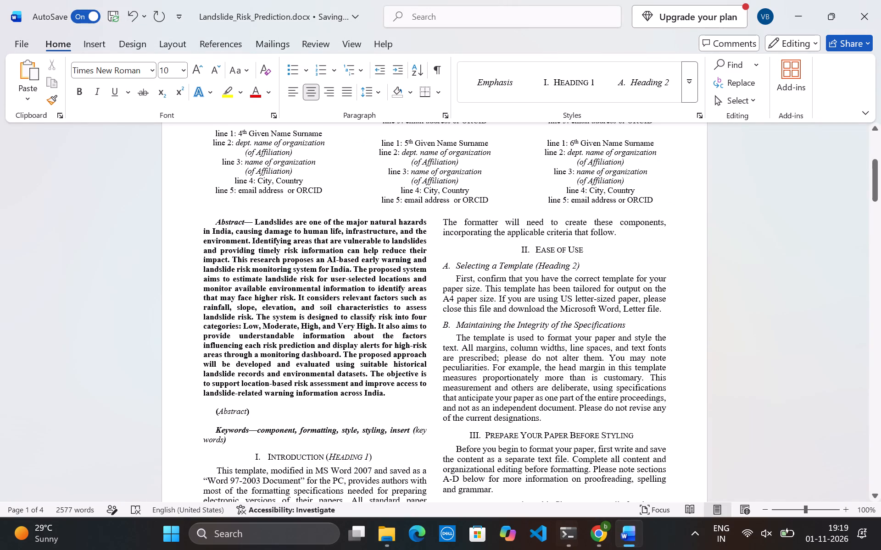
{"action": "left_click", "coordinate": [602, 532]}
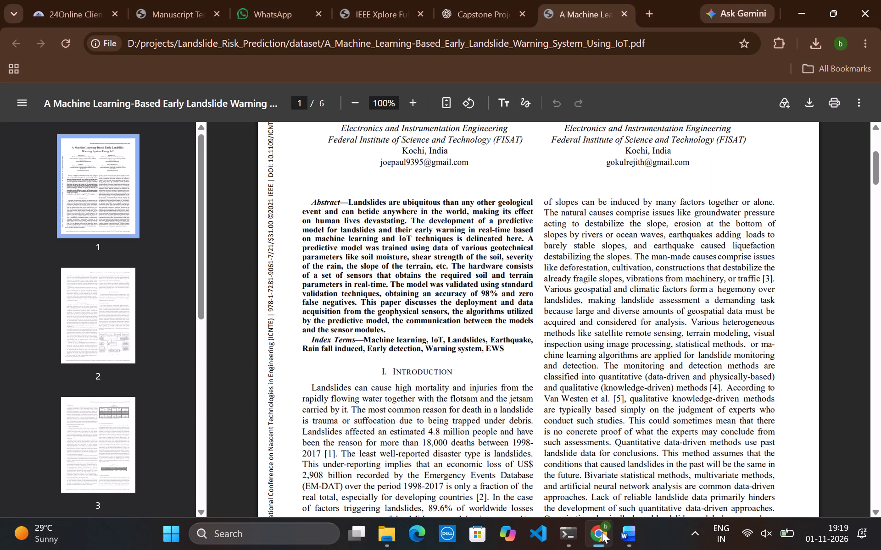
{"action": "left_click", "coordinate": [634, 536]}
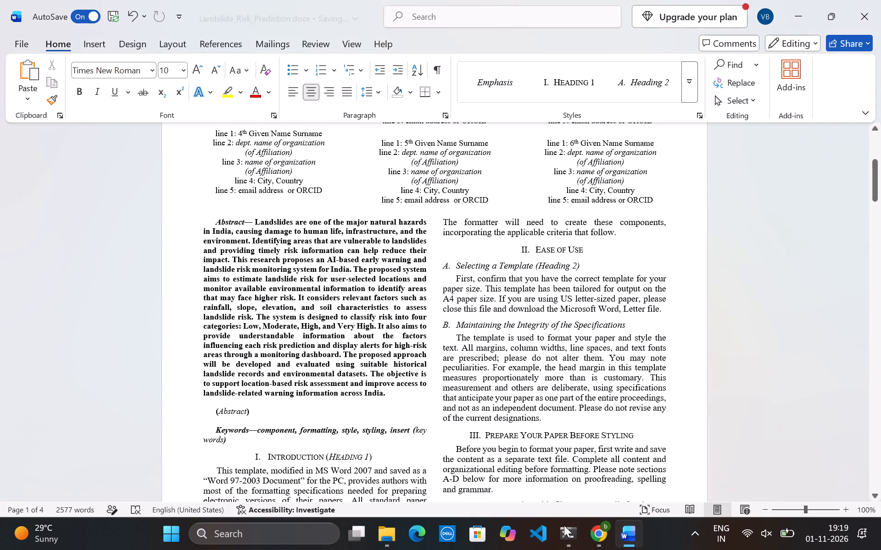
Delete the "(Abstract)" placeholder and its empty line between the abstract and the Keywords line.
{"action": "left_click", "coordinate": [252, 413]}
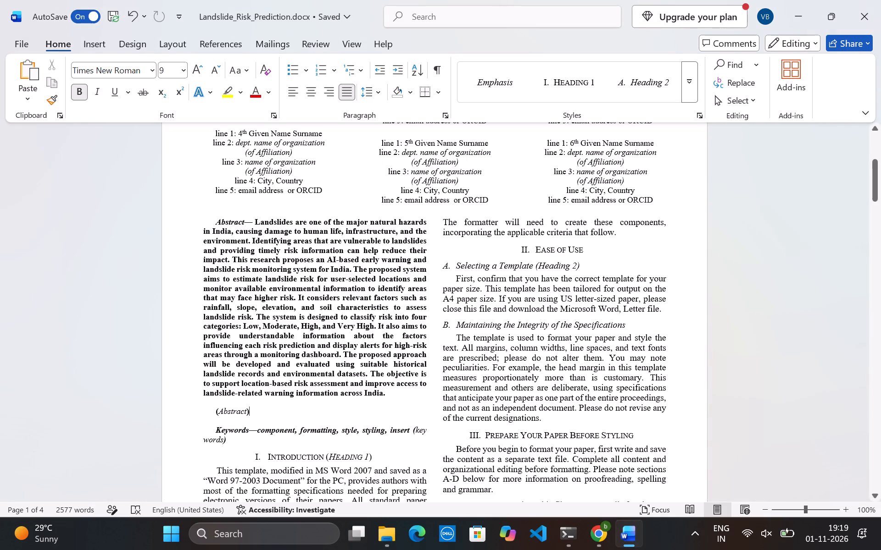
{"action": "key", "text": "BackSpace"}
{"action": "key", "text": "BackSpace"}
{"action": "key", "text": "BackSpace"}
{"action": "key", "text": "BackSpace"}
{"action": "key", "text": "BackSpace"}
{"action": "key", "text": "BackSpace"}
{"action": "key", "text": "BackSpace"}
{"action": "key", "text": "BackSpace"}
{"action": "key", "text": "BackSpace"}
{"action": "key", "text": "BackSpace"}
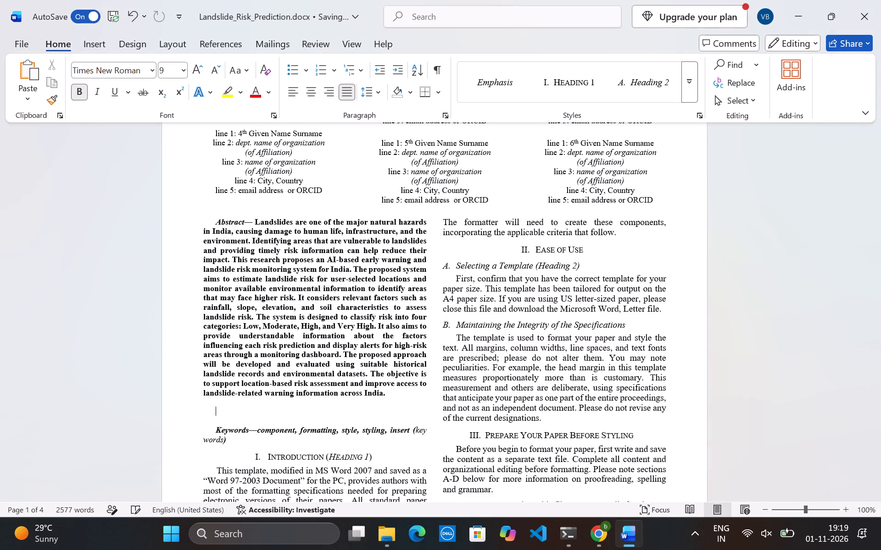
{"action": "key", "text": "BackSpace"}
{"action": "key", "text": "BackSpace"}
{"action": "key", "text": "Down"}
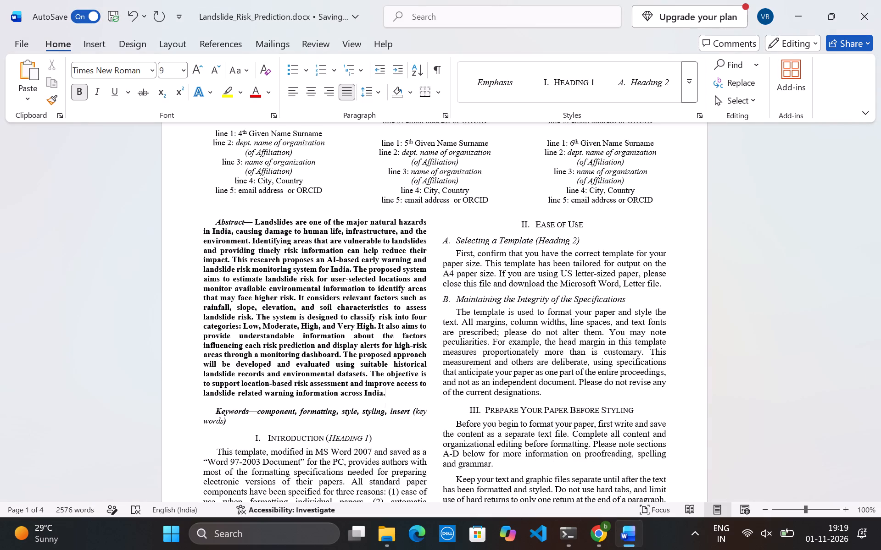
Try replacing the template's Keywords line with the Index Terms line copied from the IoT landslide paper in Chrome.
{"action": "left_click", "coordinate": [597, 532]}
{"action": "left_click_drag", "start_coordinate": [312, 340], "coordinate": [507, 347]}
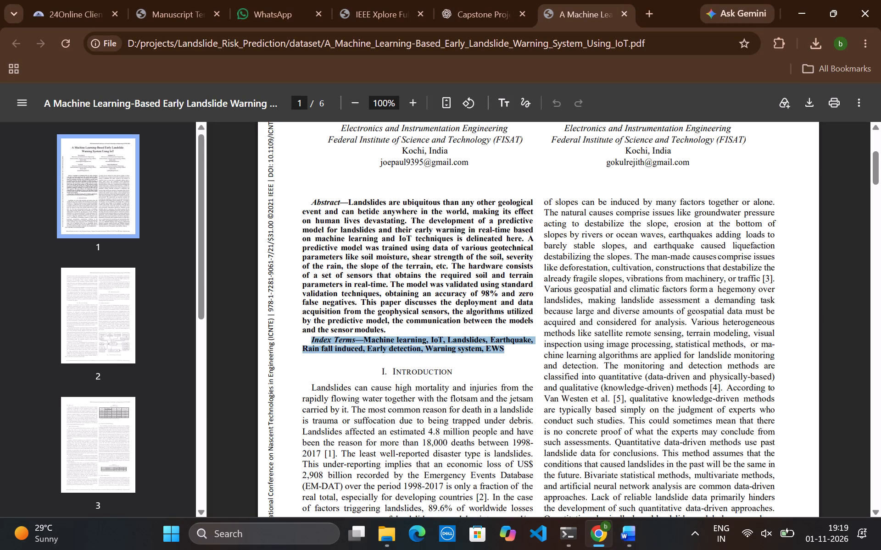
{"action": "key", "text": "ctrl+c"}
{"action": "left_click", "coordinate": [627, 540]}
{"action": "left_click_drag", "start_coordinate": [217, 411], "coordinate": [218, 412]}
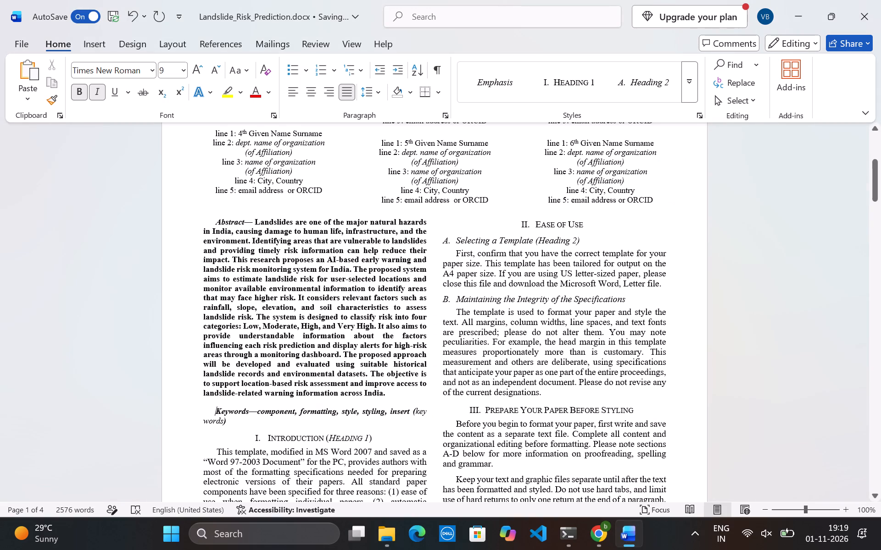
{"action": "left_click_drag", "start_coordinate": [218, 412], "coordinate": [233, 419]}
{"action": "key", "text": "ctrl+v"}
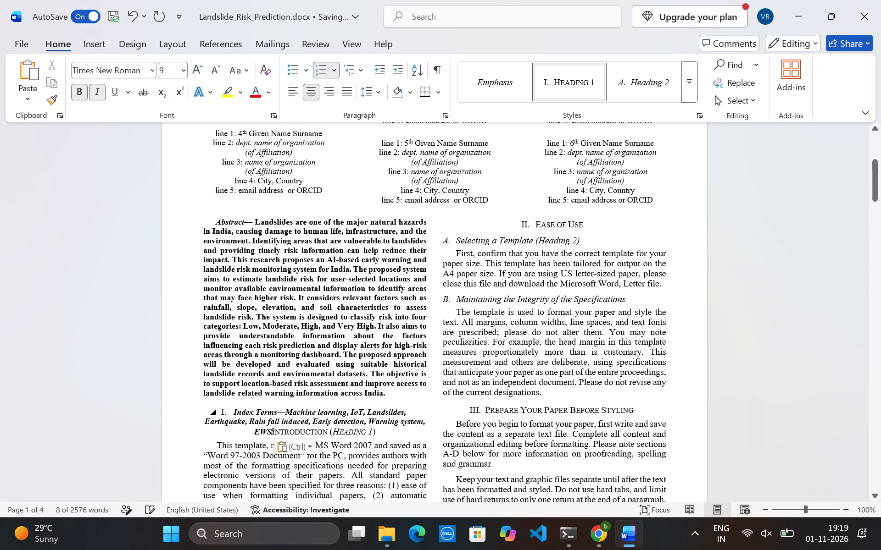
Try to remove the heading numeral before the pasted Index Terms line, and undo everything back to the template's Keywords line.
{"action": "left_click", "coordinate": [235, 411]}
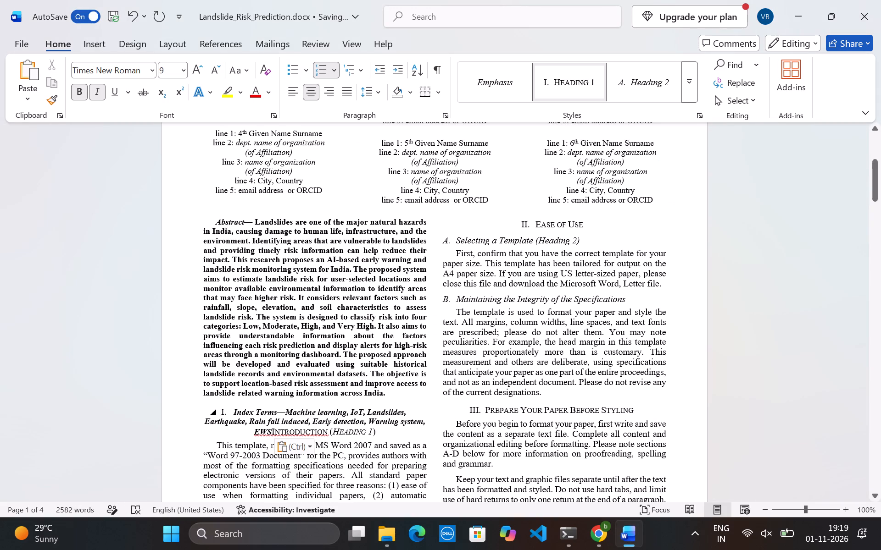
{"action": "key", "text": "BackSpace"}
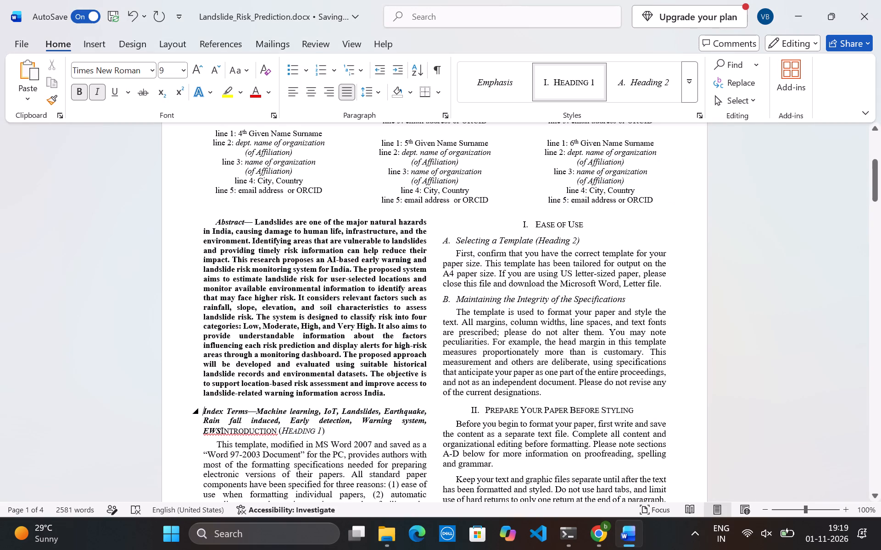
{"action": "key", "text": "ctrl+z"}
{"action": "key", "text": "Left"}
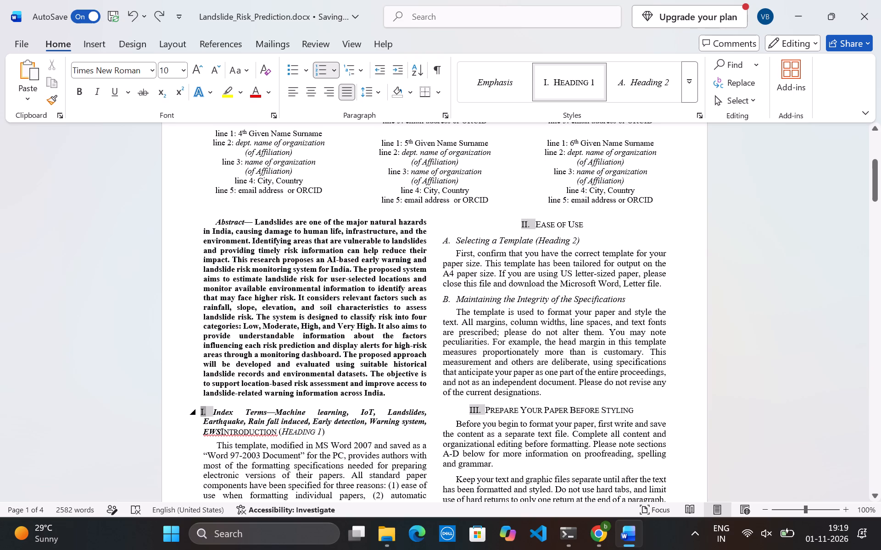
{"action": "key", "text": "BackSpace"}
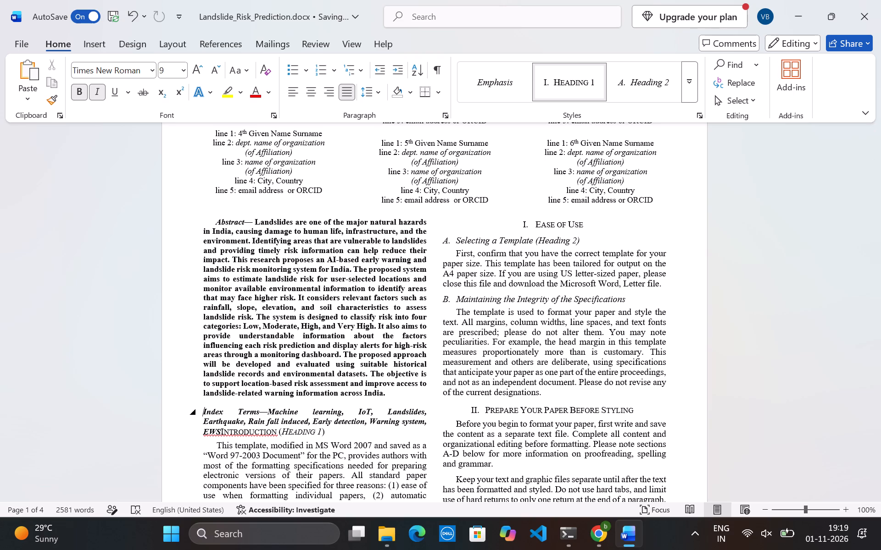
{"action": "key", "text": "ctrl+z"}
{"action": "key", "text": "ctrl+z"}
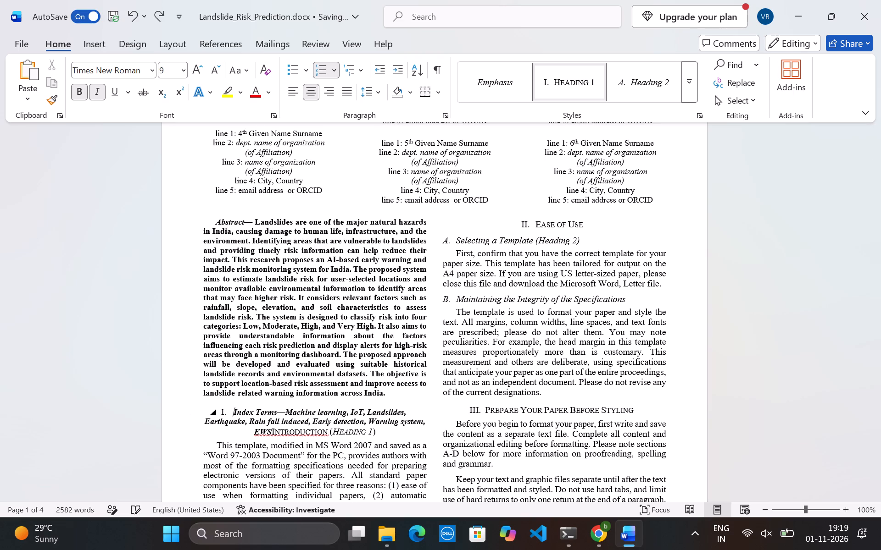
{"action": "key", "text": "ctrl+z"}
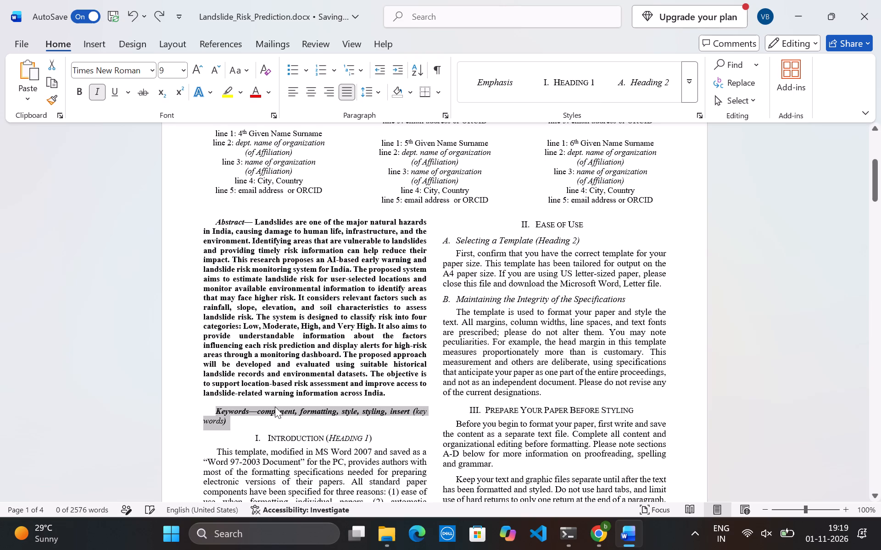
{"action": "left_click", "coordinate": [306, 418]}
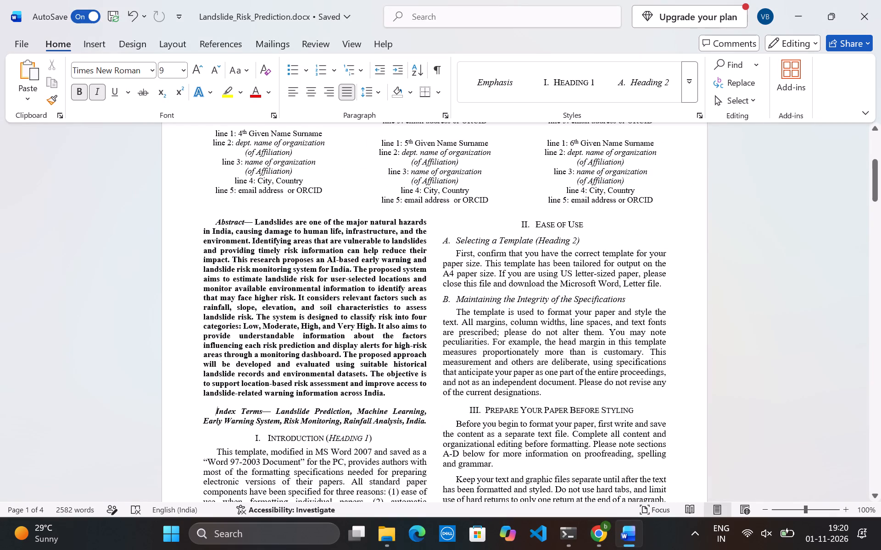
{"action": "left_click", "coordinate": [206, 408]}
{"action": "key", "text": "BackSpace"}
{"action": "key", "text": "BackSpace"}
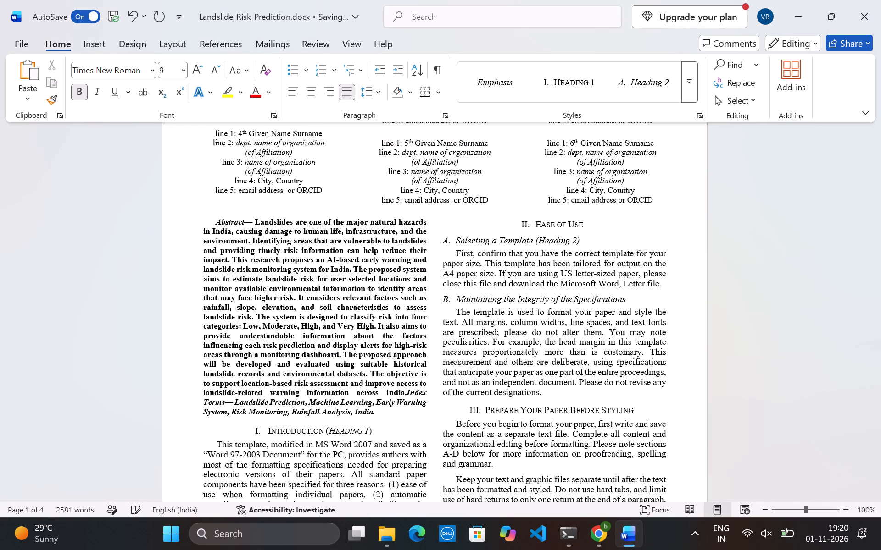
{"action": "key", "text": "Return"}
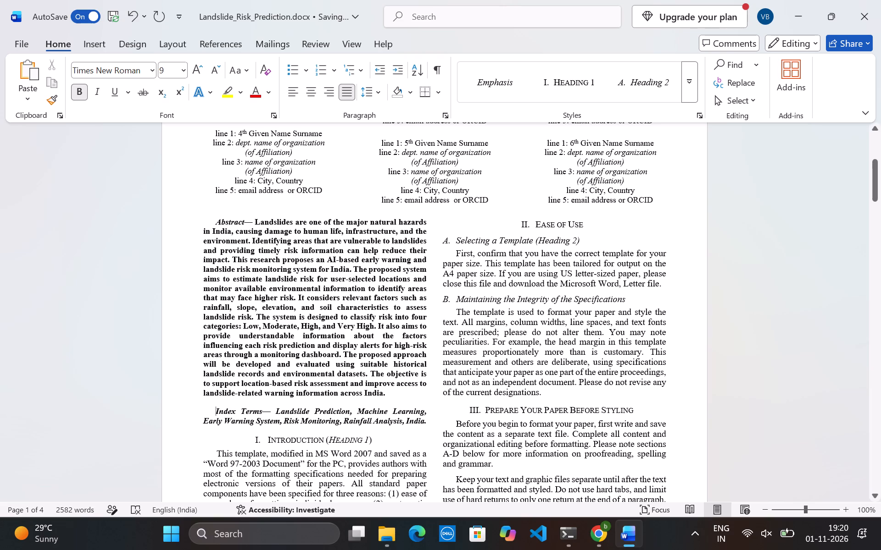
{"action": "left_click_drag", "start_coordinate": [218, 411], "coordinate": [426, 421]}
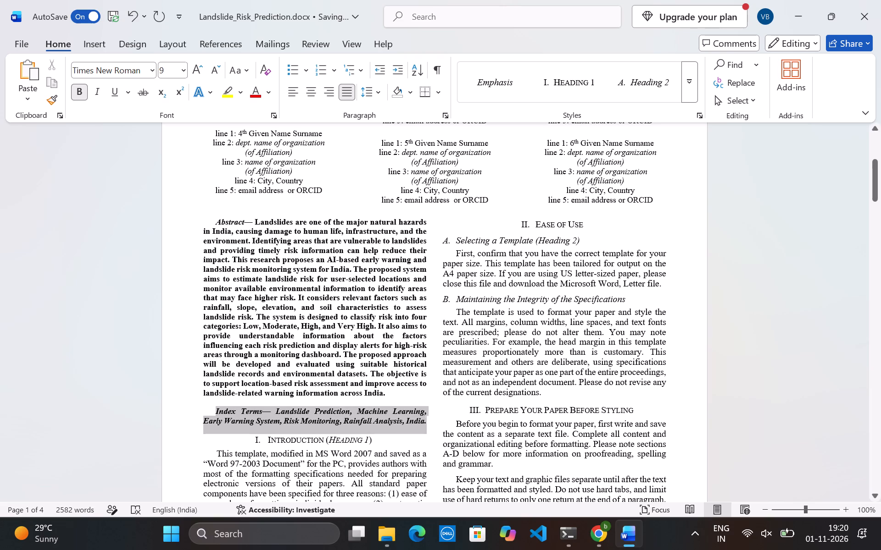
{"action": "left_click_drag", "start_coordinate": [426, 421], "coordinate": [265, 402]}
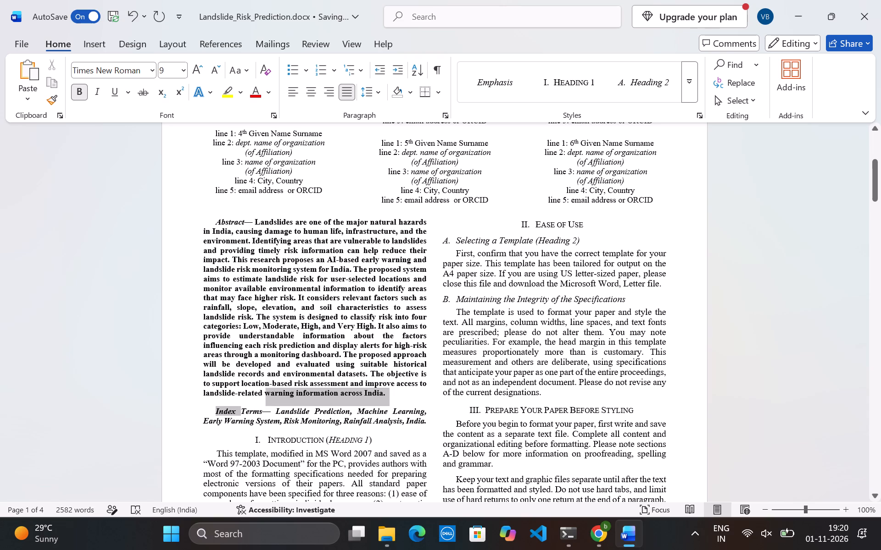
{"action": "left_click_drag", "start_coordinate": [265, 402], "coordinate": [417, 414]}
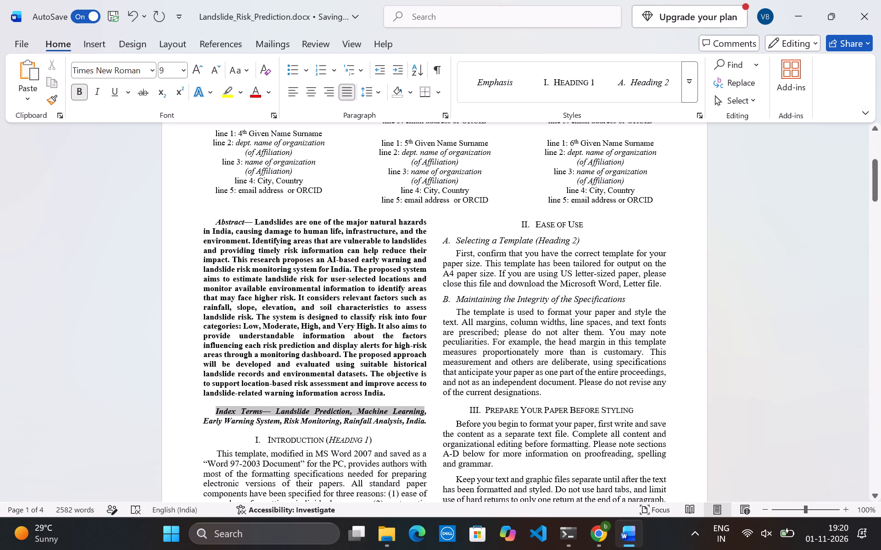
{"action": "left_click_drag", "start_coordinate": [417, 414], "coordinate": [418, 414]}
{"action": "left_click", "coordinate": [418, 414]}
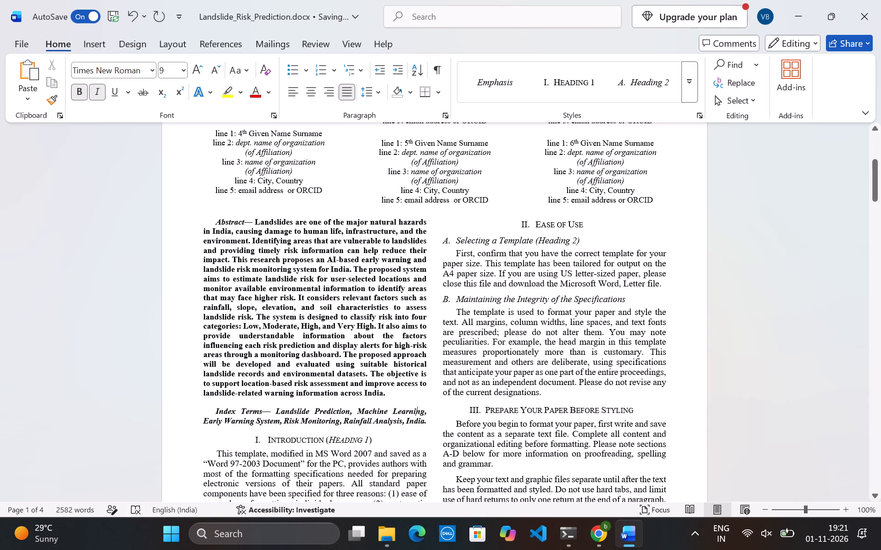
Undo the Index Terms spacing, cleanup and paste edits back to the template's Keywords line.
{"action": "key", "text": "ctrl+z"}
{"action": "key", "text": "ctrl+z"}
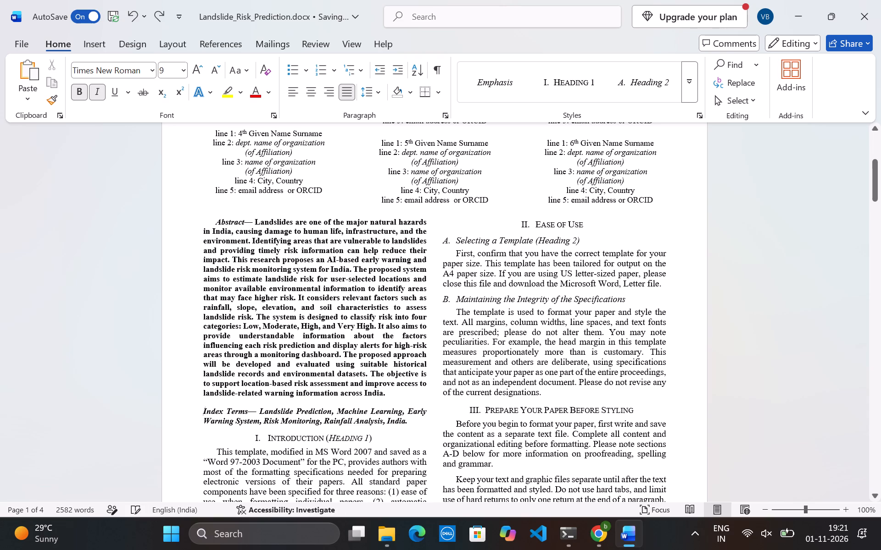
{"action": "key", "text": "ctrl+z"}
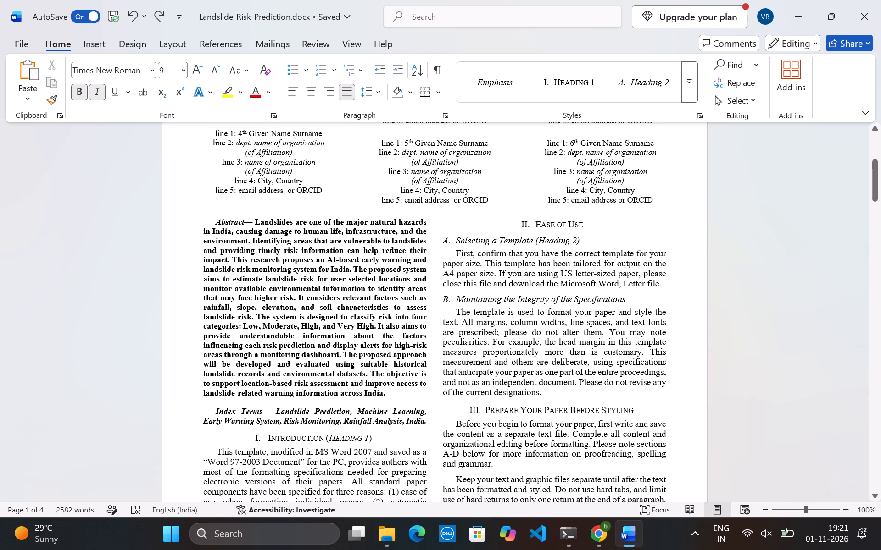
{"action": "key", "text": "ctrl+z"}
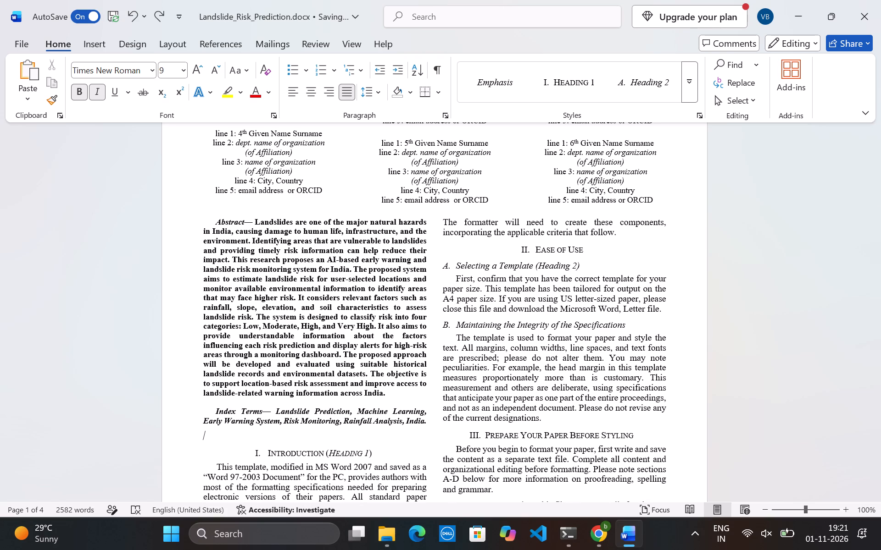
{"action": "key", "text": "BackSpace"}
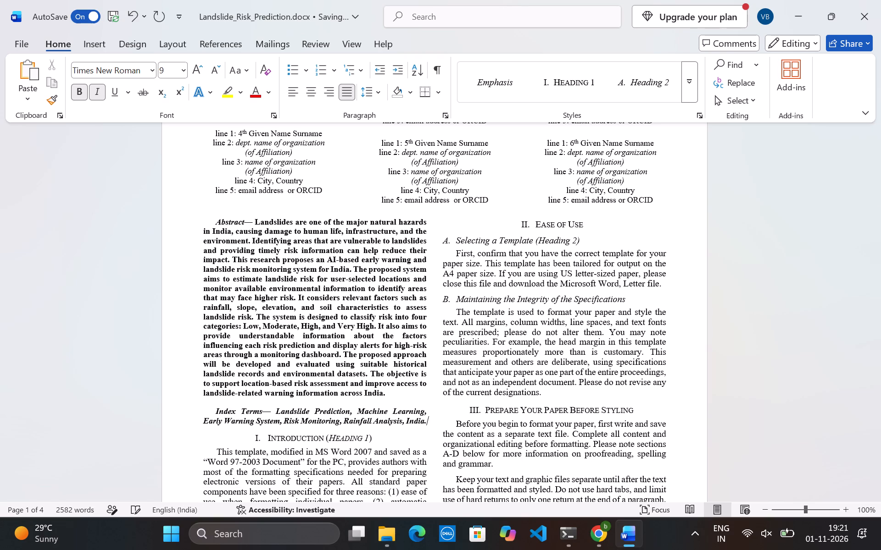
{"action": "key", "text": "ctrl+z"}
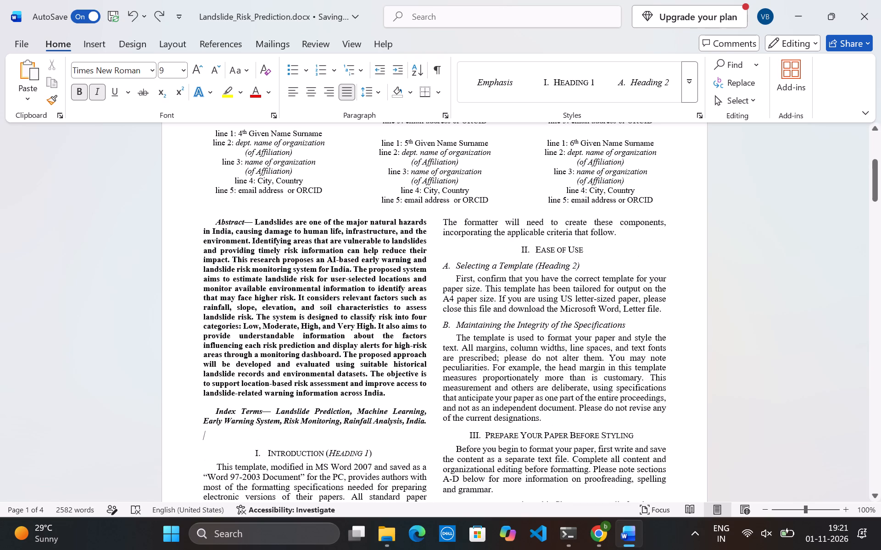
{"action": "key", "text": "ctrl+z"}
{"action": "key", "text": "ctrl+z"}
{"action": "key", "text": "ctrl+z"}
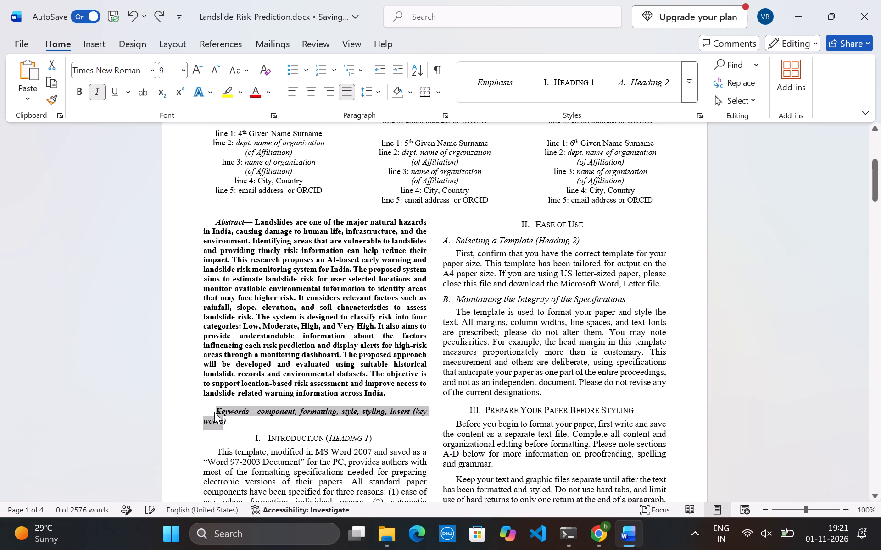
Delete the template's entire Keywords line between the abstract and the Introduction heading.
{"action": "left_click", "coordinate": [230, 415]}
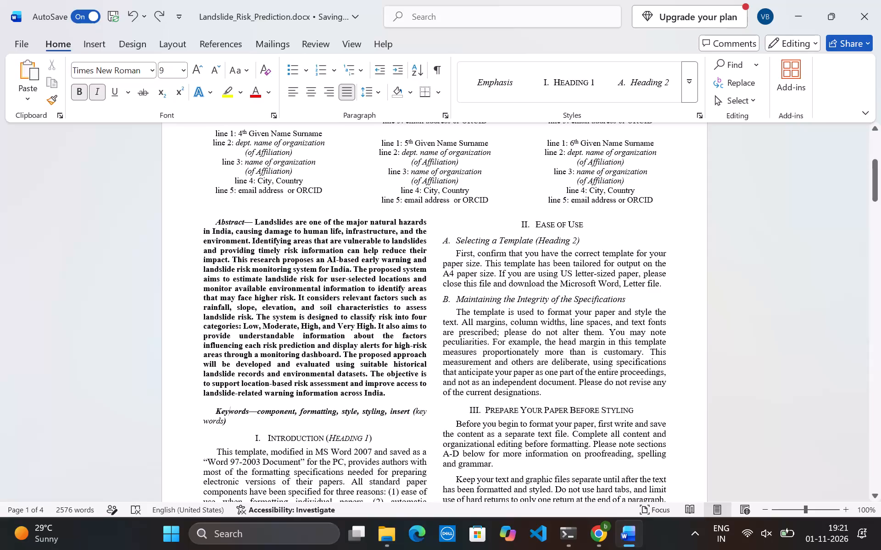
{"action": "left_click_drag", "start_coordinate": [217, 410], "coordinate": [231, 419]}
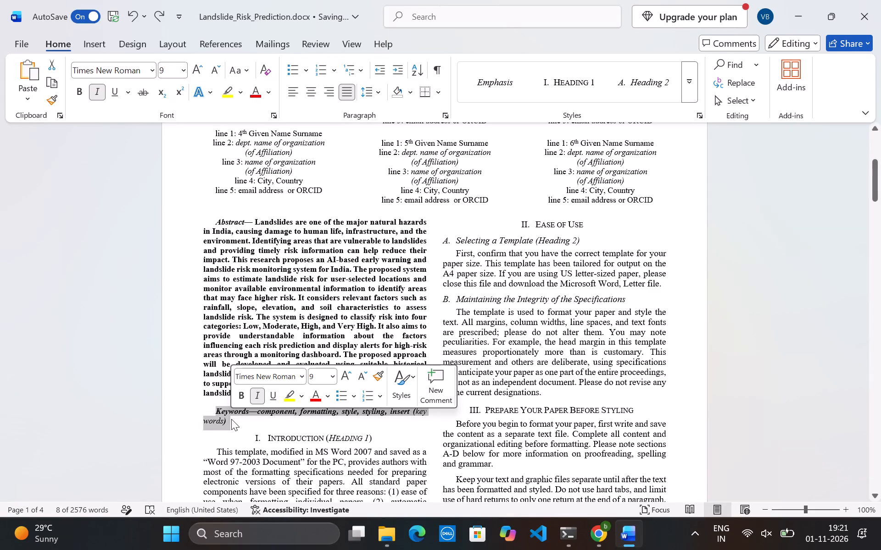
{"action": "key", "text": "BackSpace"}
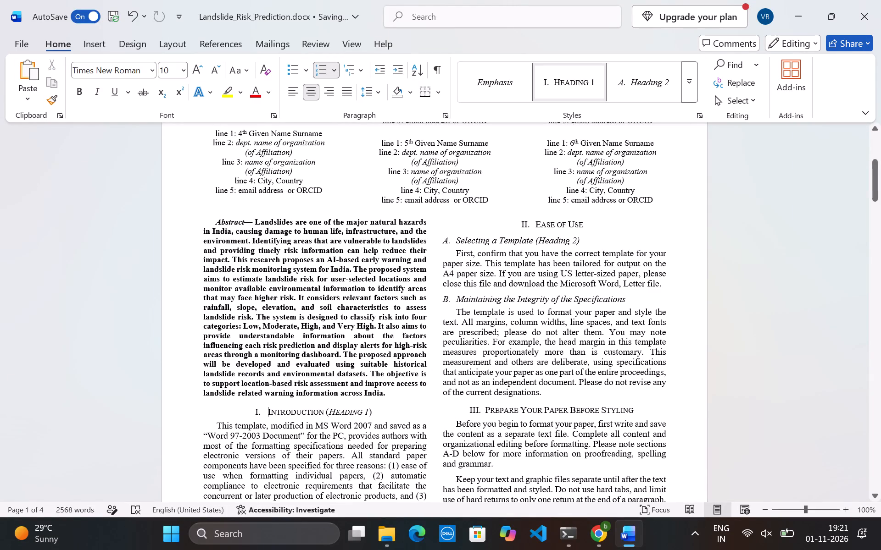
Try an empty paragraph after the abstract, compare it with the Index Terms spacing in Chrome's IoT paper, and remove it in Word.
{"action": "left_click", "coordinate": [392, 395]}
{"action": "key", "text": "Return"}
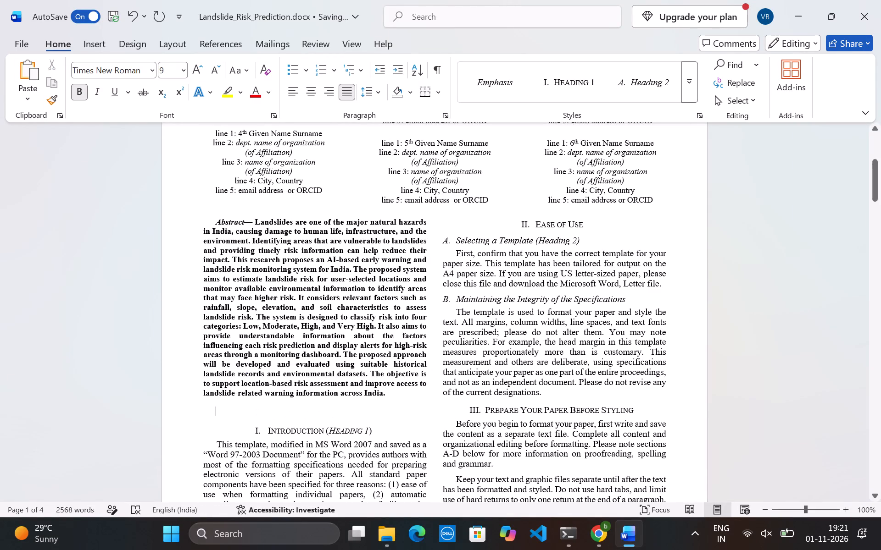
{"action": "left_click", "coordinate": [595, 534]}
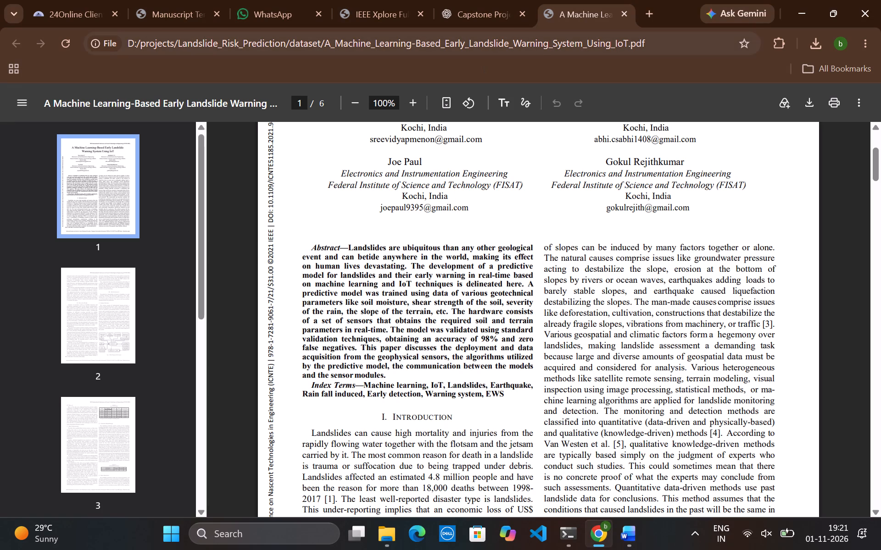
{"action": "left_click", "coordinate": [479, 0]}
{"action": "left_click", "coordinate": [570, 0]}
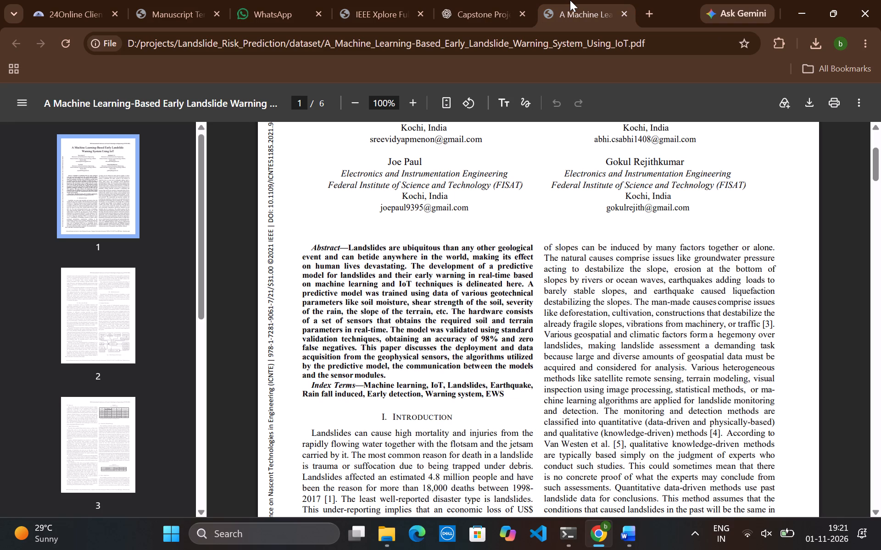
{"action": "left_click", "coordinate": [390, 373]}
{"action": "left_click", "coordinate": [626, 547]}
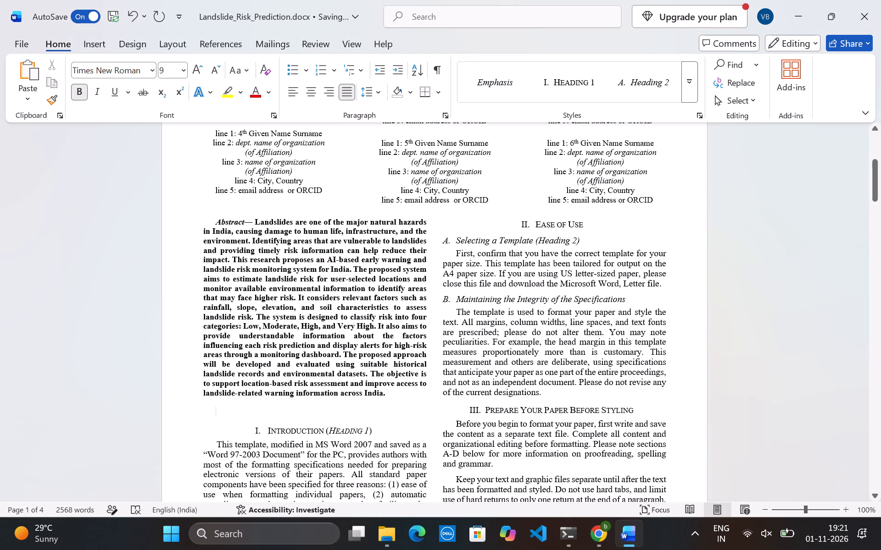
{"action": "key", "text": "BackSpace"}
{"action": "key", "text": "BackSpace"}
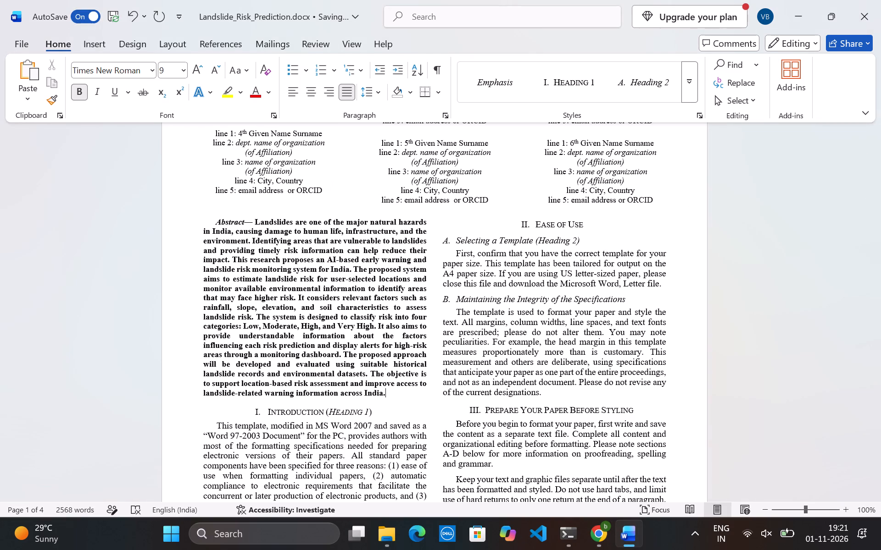
Pad the end of the abstract's last line with spaces up to the column's edge.
{"action": "key", "text": "space"}
{"action": "key", "text": "space"}
{"action": "key", "text": "space"}
{"action": "key", "text": "space"}
{"action": "key", "text": "space"}
{"action": "key", "text": "space"}
{"action": "key", "text": "space"}
{"action": "key", "text": "space"}
{"action": "key", "text": "space"}
{"action": "key", "text": "space"}
{"action": "key", "text": "space"}
{"action": "key", "text": "space"}
{"action": "key", "text": "space"}
{"action": "key", "text": "space"}
{"action": "key", "text": "space"}
{"action": "key", "text": "space"}
{"action": "key", "text": "space"}
{"action": "key", "text": "space"}
{"action": "key", "text": "space"}
{"action": "key", "text": "space"}
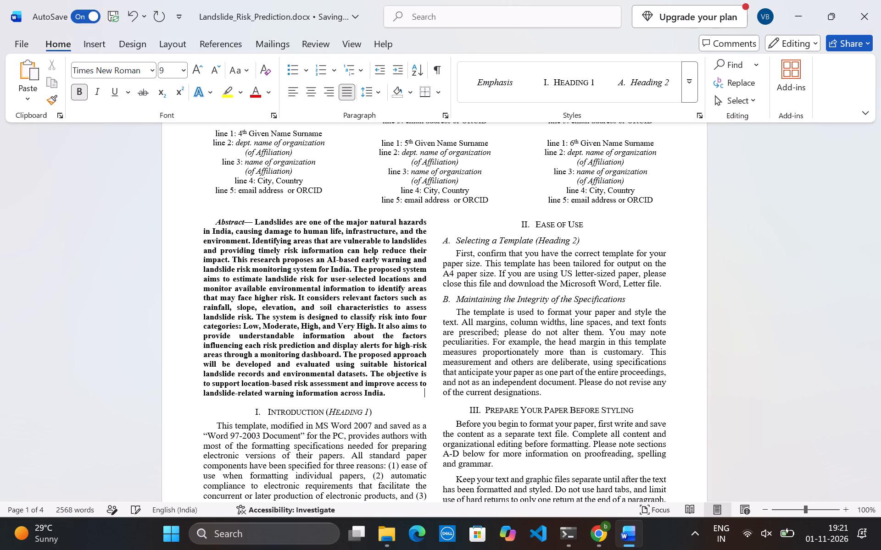
{"action": "key", "text": "space"}
{"action": "key", "text": "BackSpace"}
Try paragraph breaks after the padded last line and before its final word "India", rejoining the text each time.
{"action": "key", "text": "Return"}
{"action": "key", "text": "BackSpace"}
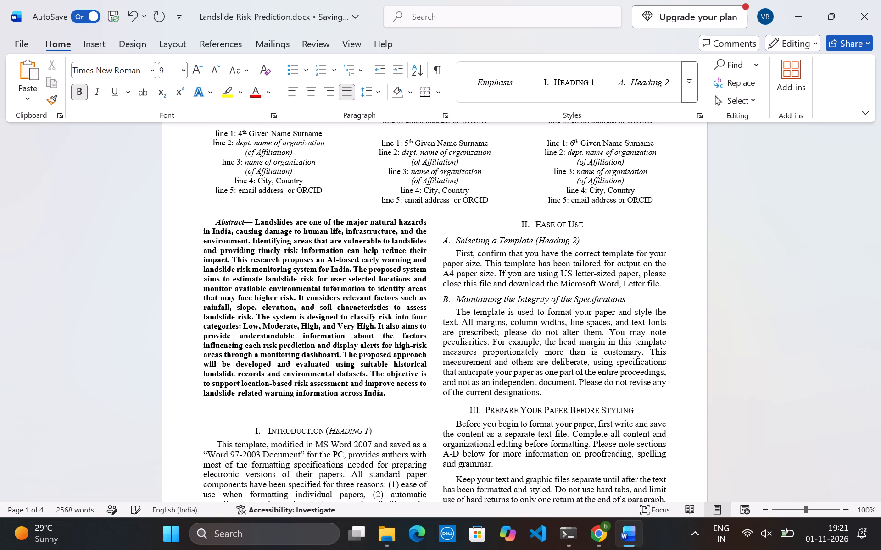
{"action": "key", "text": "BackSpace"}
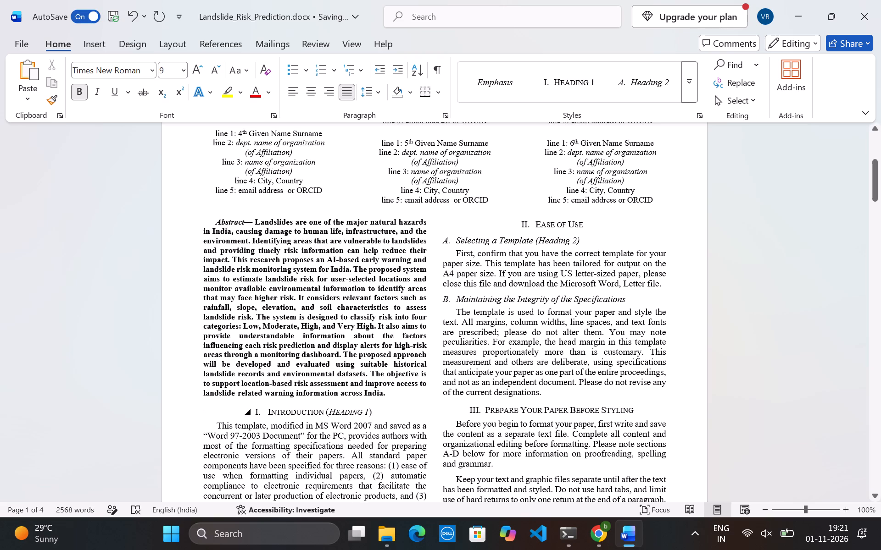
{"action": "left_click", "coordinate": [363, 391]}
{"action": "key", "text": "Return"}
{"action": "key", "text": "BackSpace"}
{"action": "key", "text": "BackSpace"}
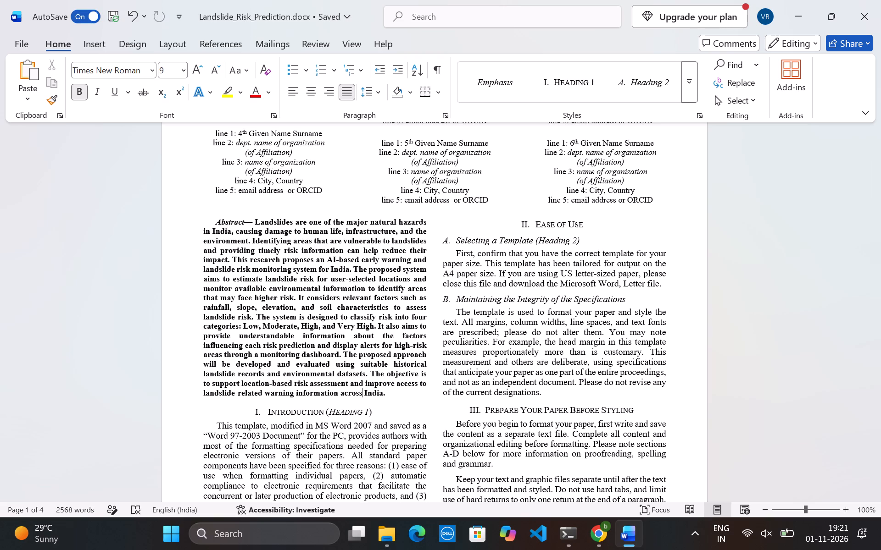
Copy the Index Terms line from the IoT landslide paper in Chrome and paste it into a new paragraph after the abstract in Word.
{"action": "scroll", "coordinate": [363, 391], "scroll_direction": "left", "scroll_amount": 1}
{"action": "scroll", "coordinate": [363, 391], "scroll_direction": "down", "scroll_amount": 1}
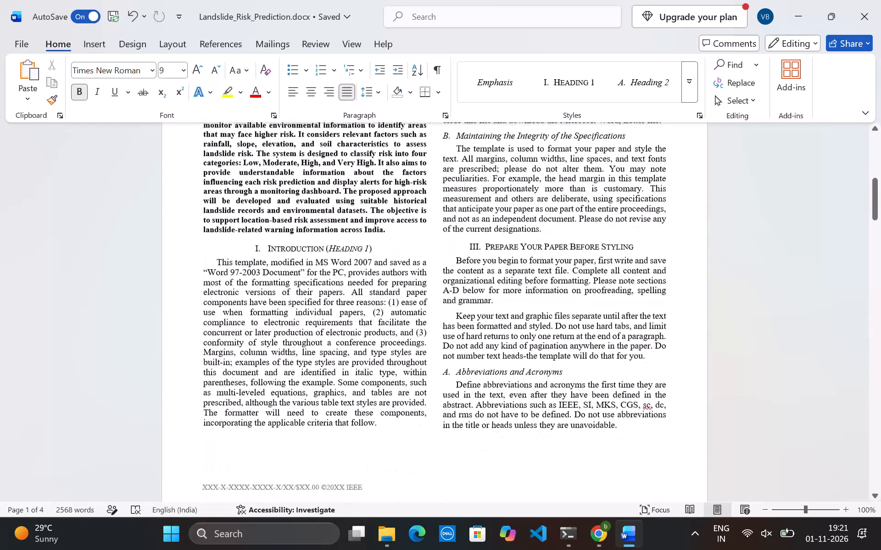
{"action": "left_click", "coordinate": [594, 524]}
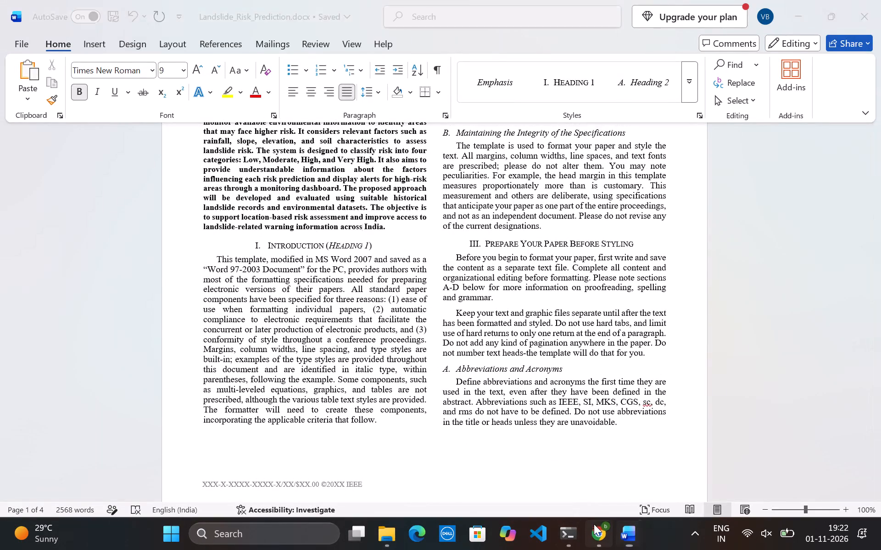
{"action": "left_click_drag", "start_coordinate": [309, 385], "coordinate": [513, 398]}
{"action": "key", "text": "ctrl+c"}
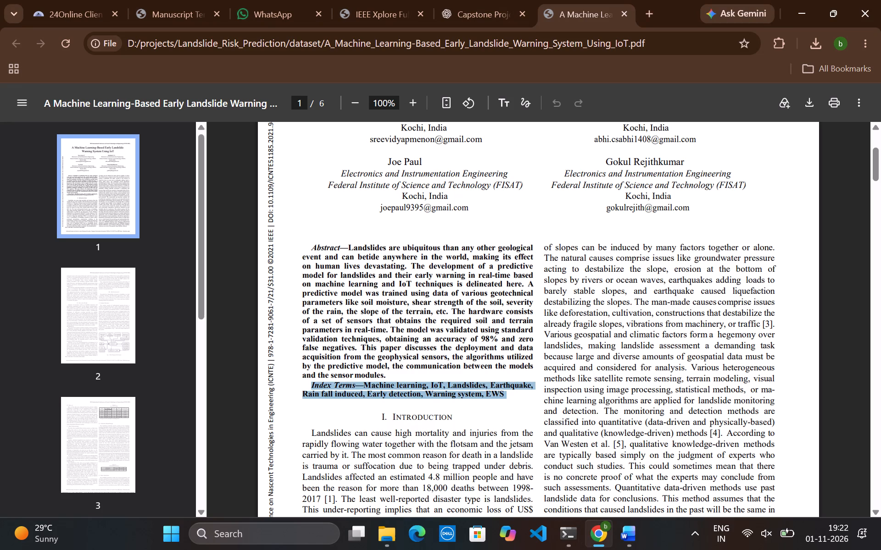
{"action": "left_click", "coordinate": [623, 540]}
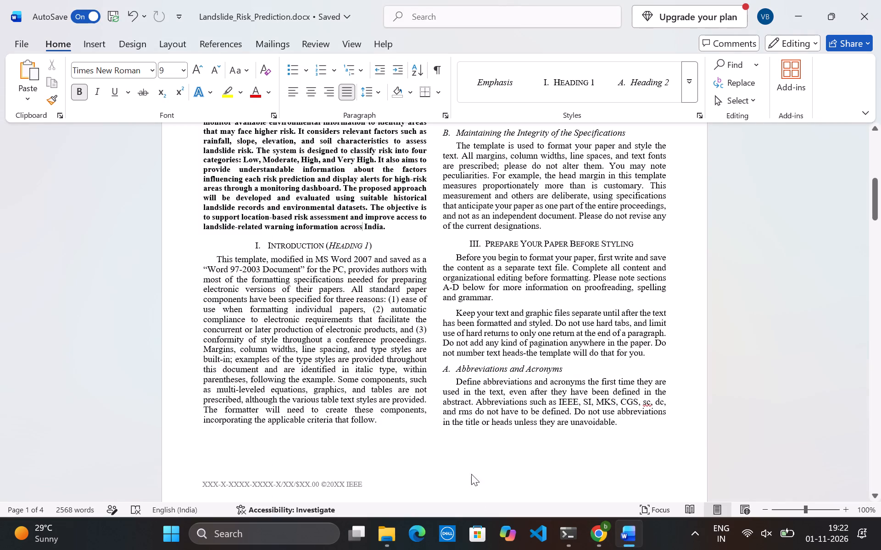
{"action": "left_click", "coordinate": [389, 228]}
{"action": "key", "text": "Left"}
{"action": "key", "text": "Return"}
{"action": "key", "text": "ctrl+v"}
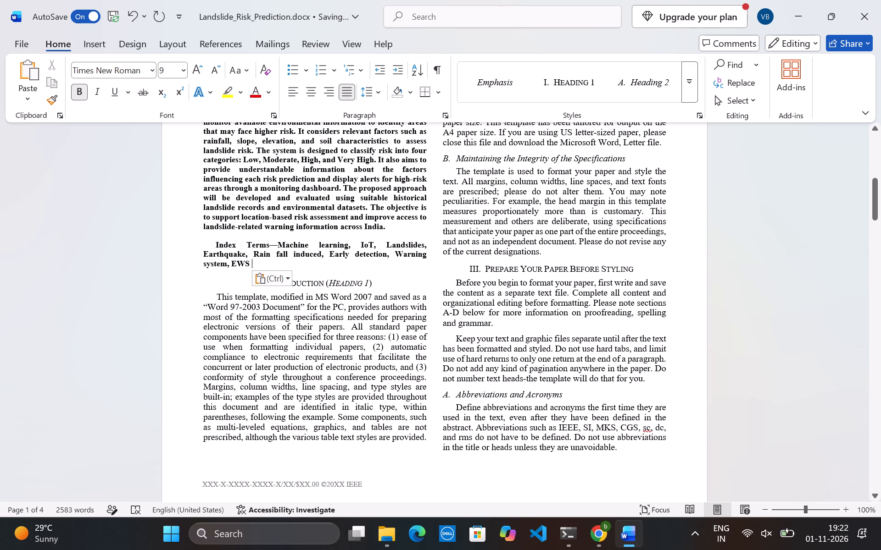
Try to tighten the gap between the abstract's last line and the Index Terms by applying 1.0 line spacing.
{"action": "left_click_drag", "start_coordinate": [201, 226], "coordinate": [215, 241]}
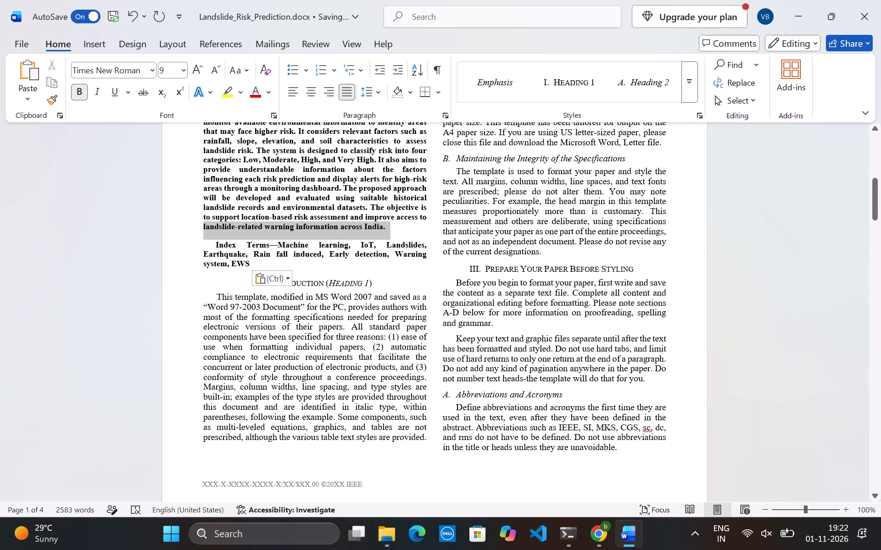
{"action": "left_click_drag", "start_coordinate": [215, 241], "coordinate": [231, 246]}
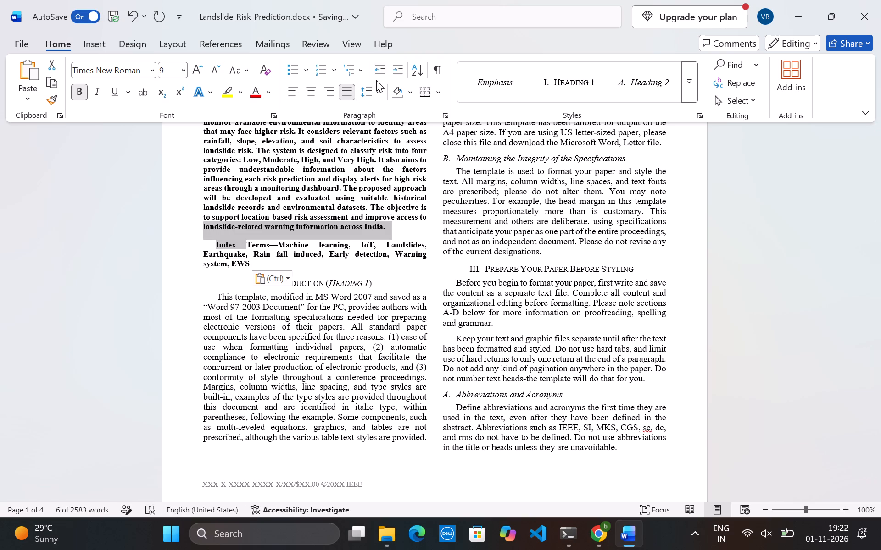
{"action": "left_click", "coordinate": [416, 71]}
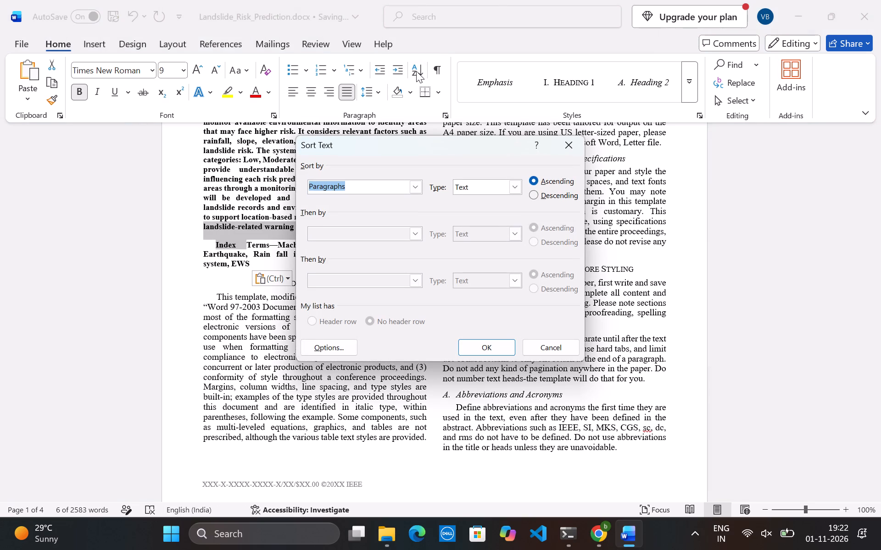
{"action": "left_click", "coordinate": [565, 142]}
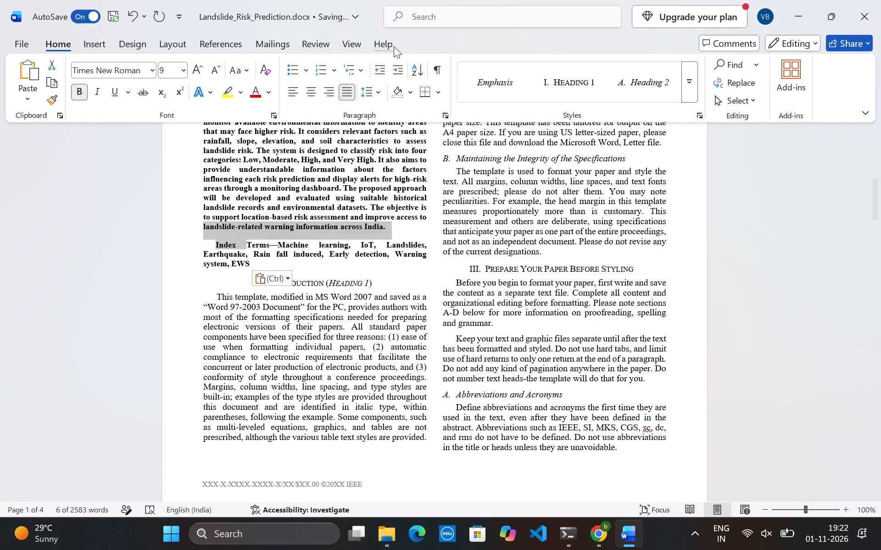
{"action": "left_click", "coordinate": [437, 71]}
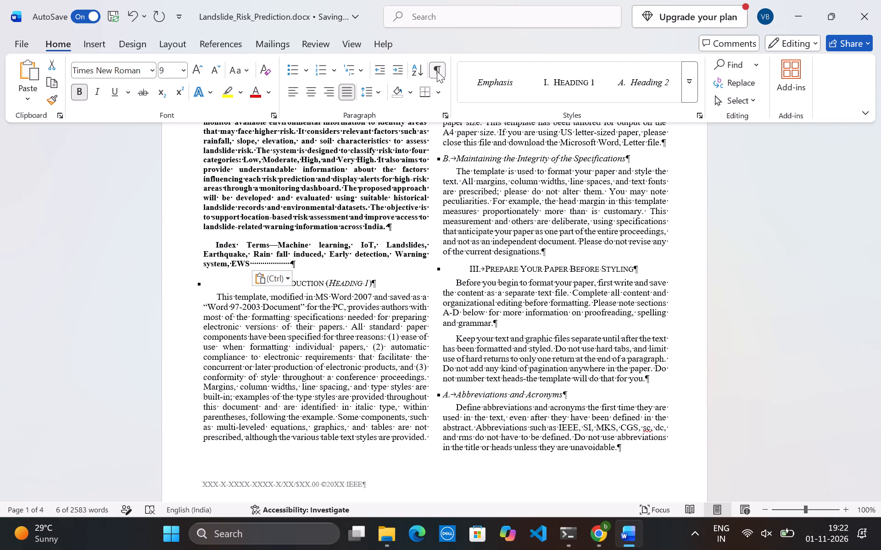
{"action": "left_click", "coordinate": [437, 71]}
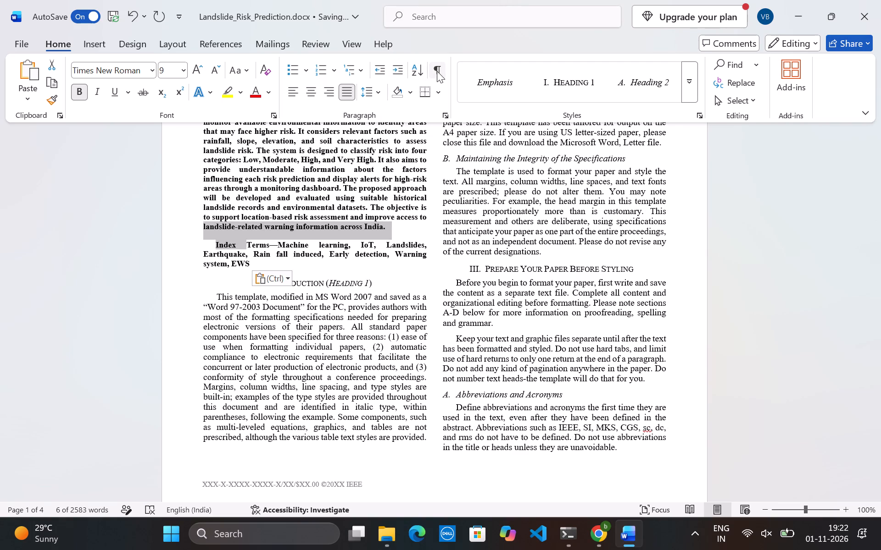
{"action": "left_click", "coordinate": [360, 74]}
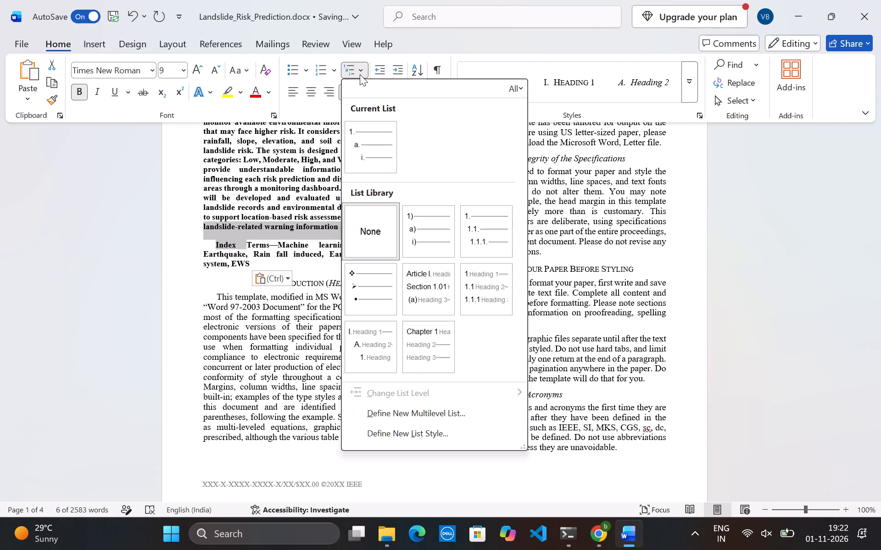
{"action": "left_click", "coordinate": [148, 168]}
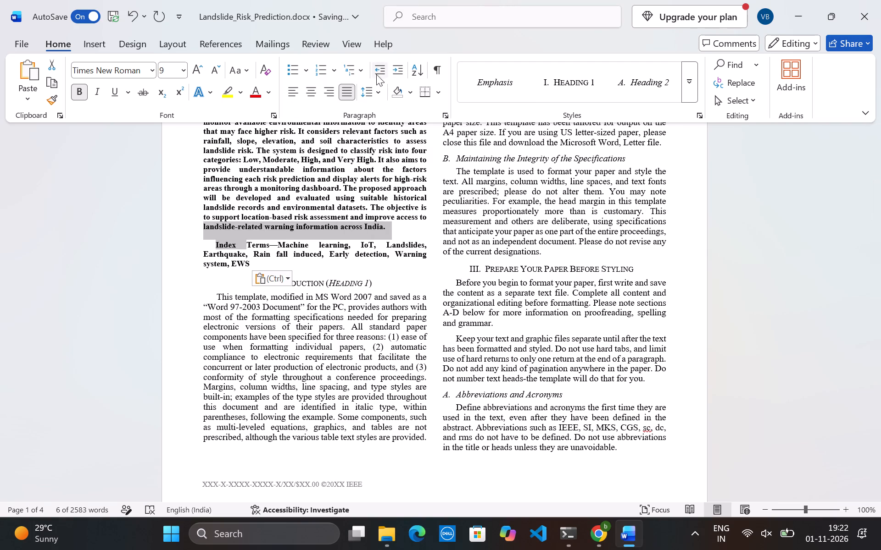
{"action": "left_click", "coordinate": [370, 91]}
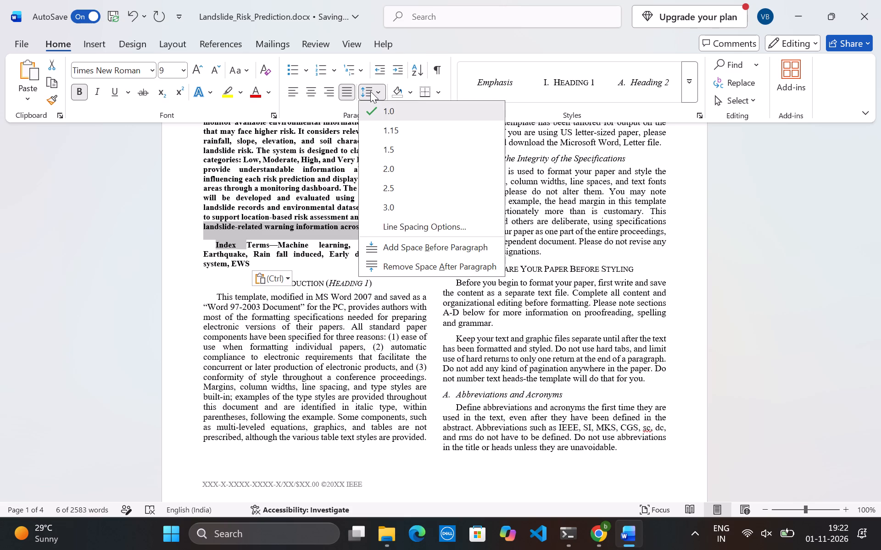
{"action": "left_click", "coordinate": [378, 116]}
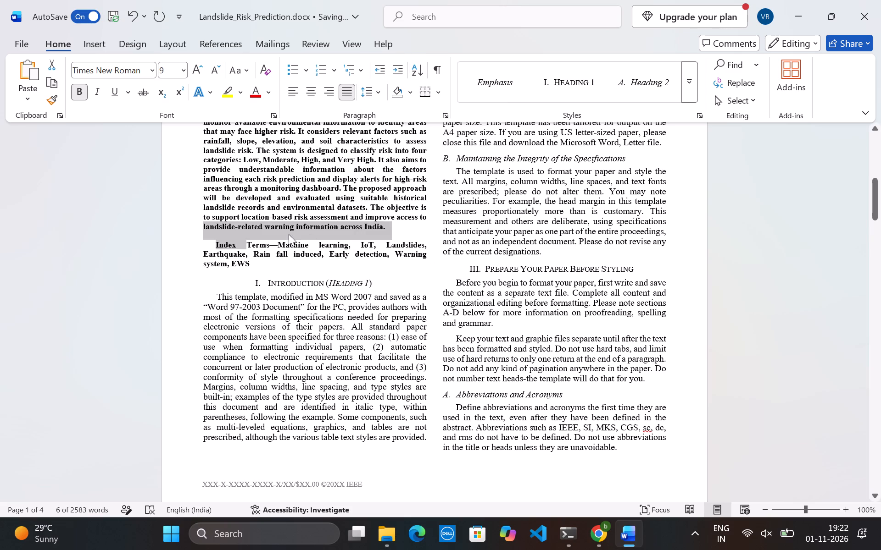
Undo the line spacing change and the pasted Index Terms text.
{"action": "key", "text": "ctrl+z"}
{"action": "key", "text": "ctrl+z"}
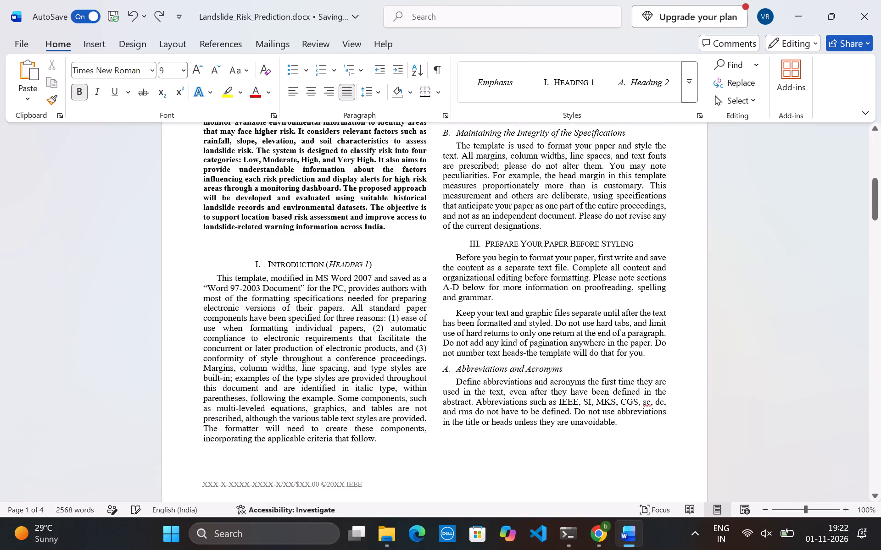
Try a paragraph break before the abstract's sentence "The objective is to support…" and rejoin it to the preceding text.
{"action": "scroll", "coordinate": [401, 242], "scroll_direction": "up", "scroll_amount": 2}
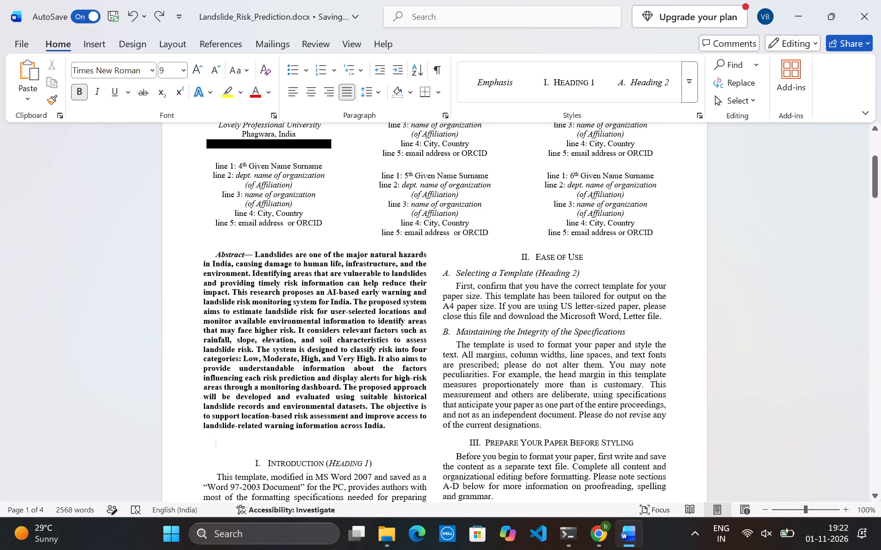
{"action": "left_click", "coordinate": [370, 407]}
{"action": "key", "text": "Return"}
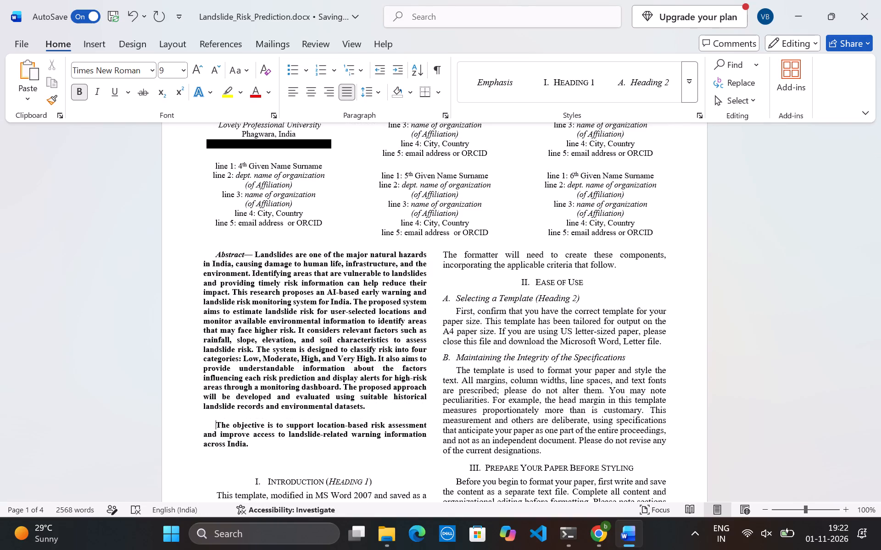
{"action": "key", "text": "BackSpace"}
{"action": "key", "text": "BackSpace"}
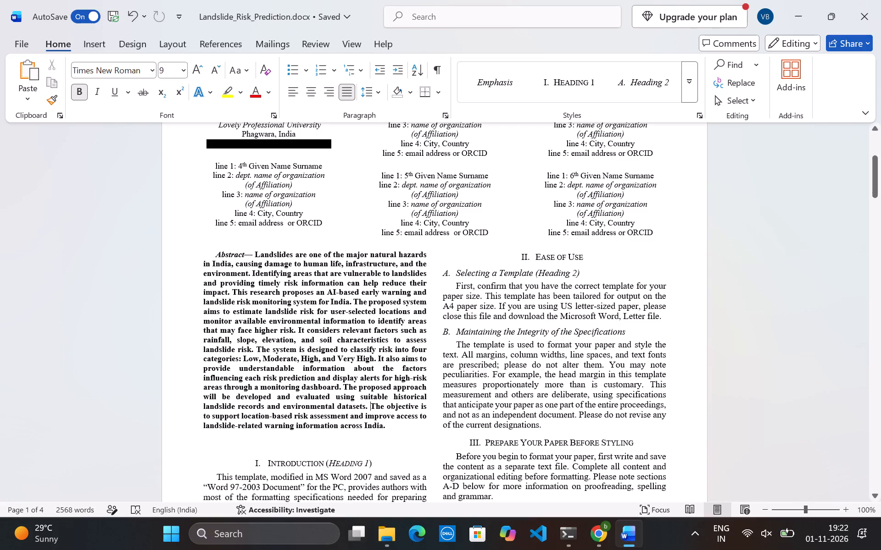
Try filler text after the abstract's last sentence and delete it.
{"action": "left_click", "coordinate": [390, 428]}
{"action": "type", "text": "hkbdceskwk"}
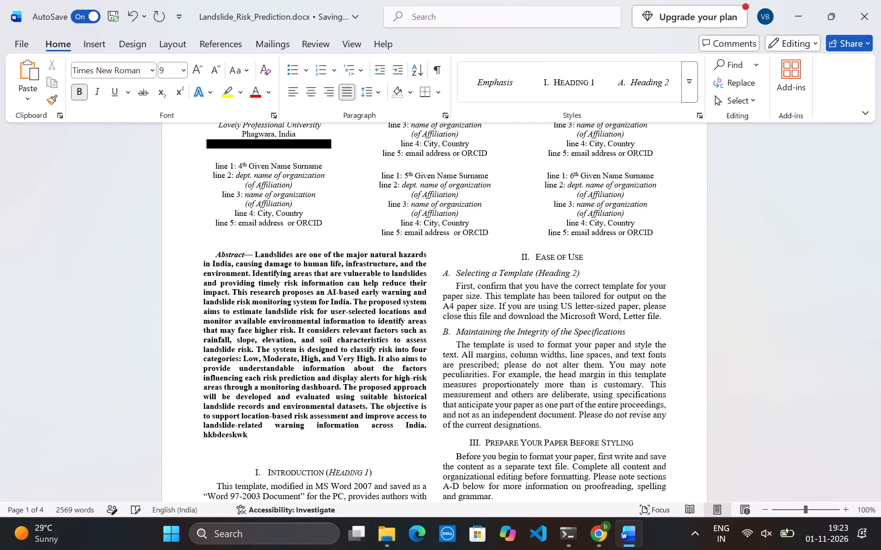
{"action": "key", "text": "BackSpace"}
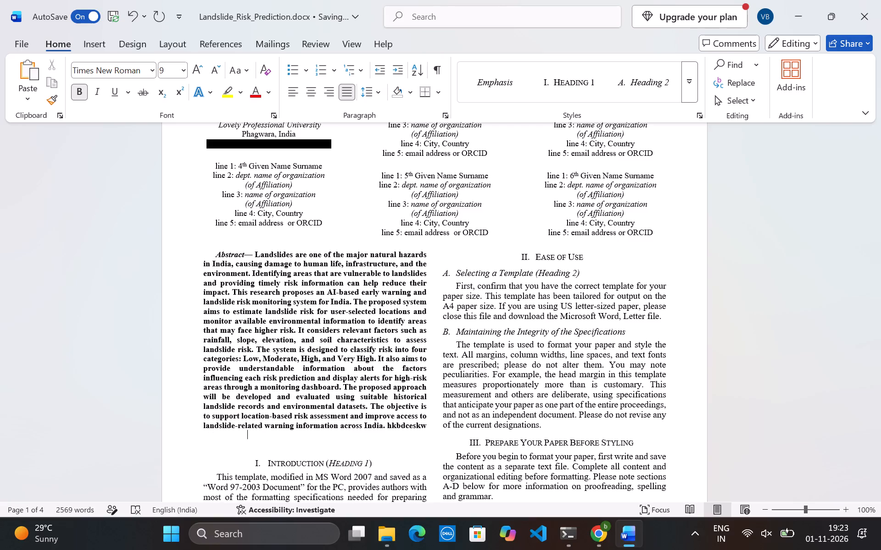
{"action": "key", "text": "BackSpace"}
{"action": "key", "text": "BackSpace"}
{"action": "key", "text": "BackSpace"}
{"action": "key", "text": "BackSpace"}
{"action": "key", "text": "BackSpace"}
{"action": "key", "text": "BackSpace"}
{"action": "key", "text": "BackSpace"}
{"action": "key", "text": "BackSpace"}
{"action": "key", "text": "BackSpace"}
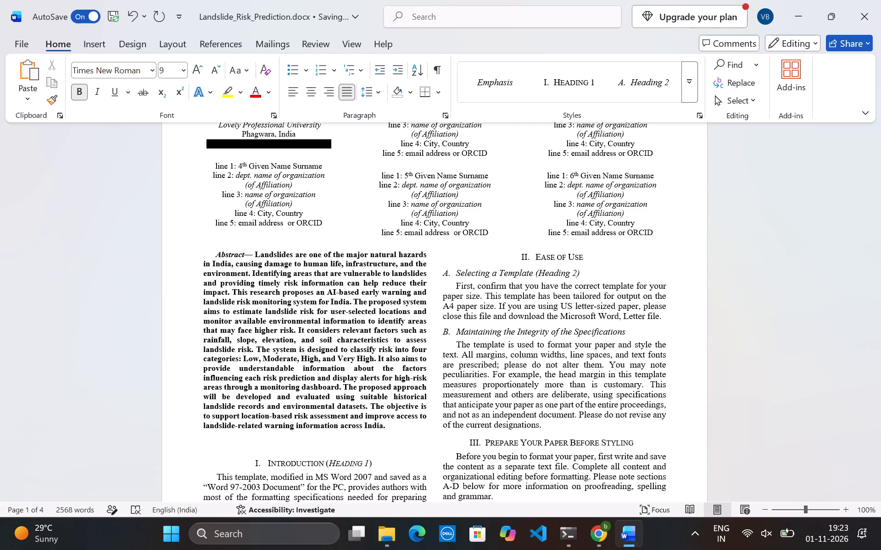
{"action": "scroll", "coordinate": [410, 434], "scroll_direction": "down", "scroll_amount": 1}
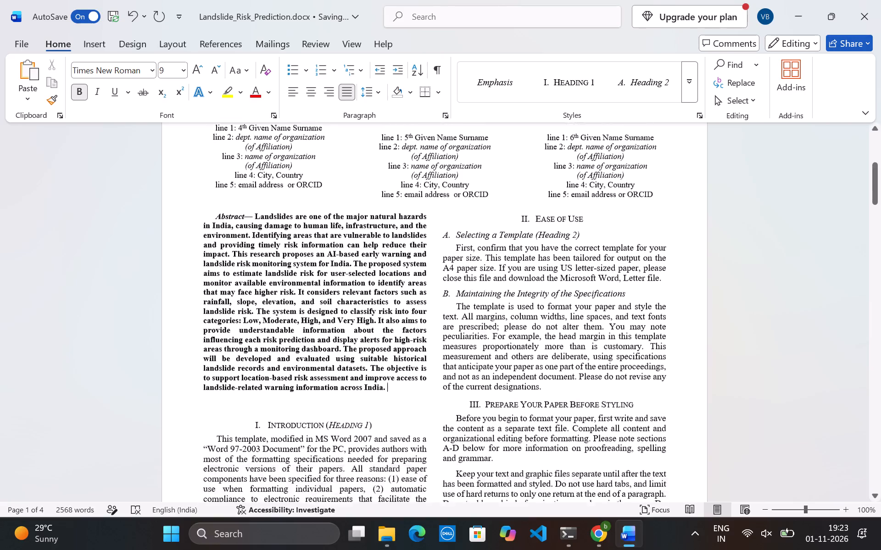
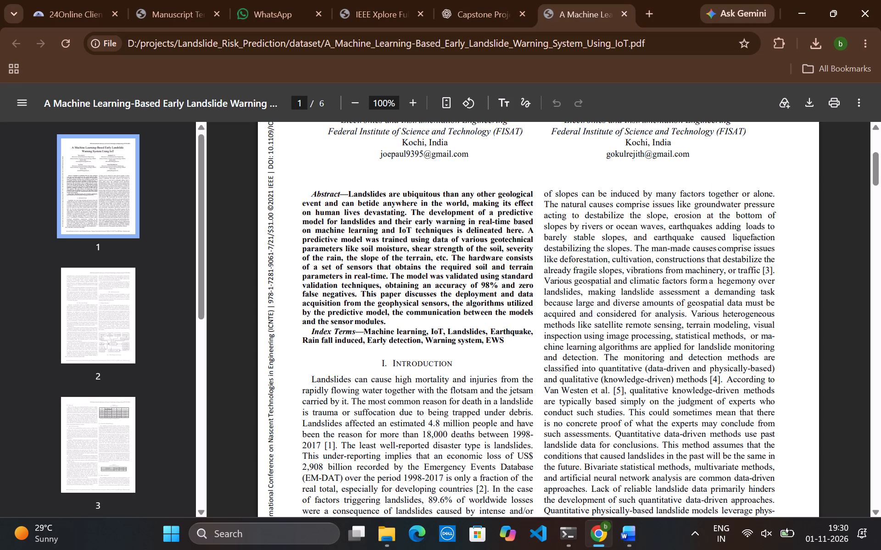
{"action": "scroll", "coordinate": [485, 423], "scroll_direction": "down", "scroll_amount": 2}
{"action": "left_click", "coordinate": [498, 0]}
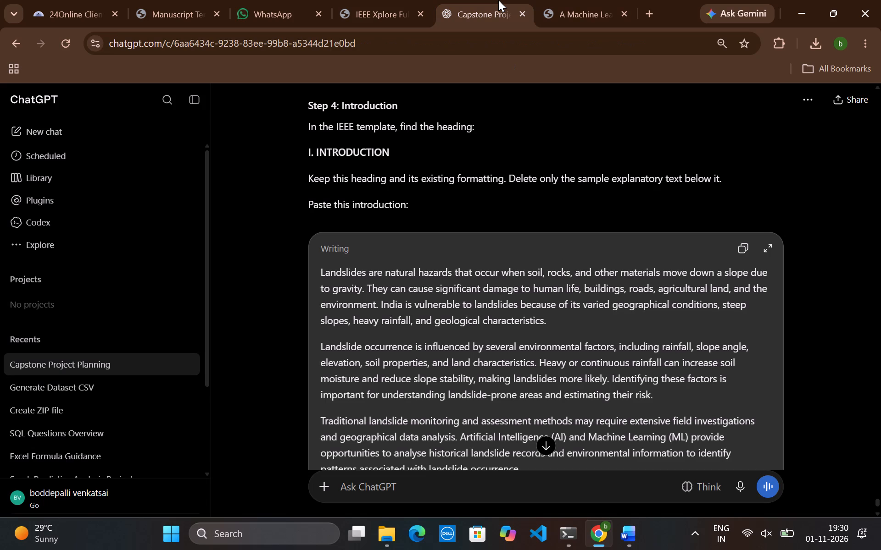
In Word, replace the sample paragraph under the Introduction heading with the copied Introduction text.
{"action": "left_click", "coordinate": [626, 549]}
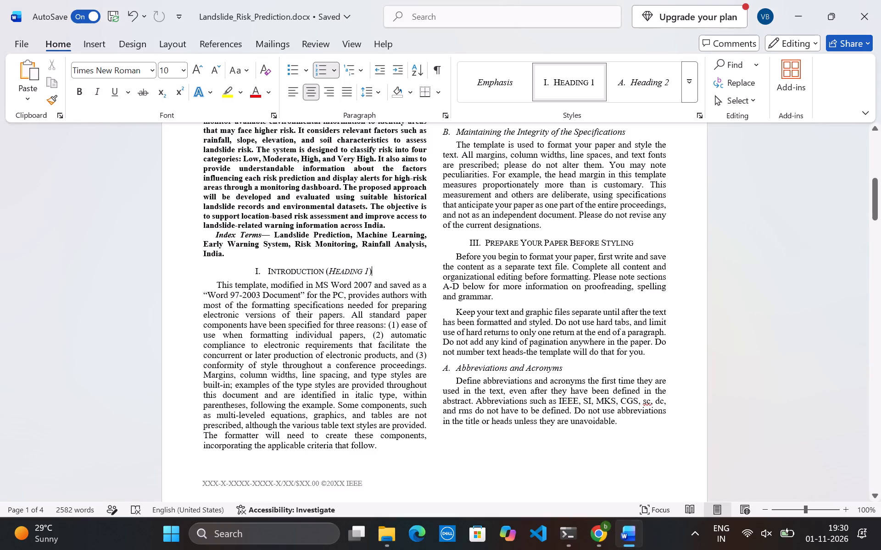
{"action": "scroll", "coordinate": [271, 308], "scroll_direction": "up", "scroll_amount": 1}
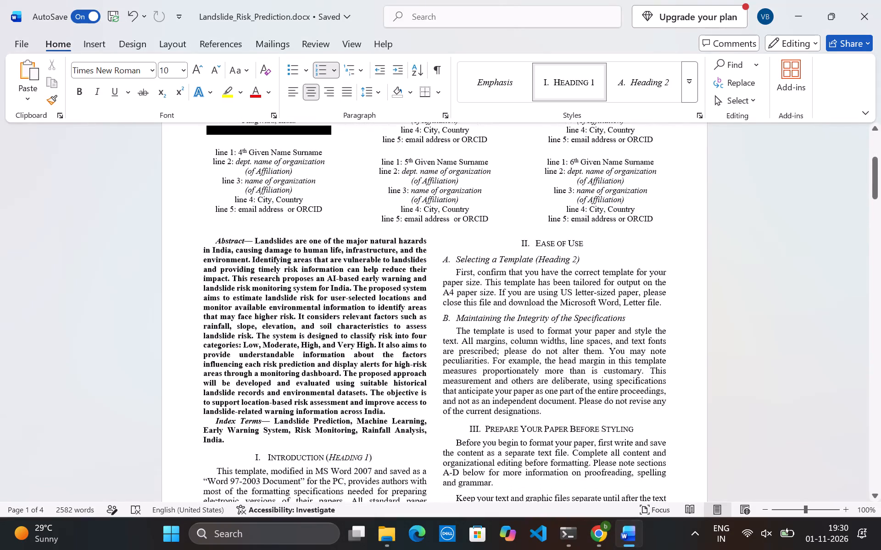
{"action": "scroll", "coordinate": [271, 308], "scroll_direction": "down", "scroll_amount": 2}
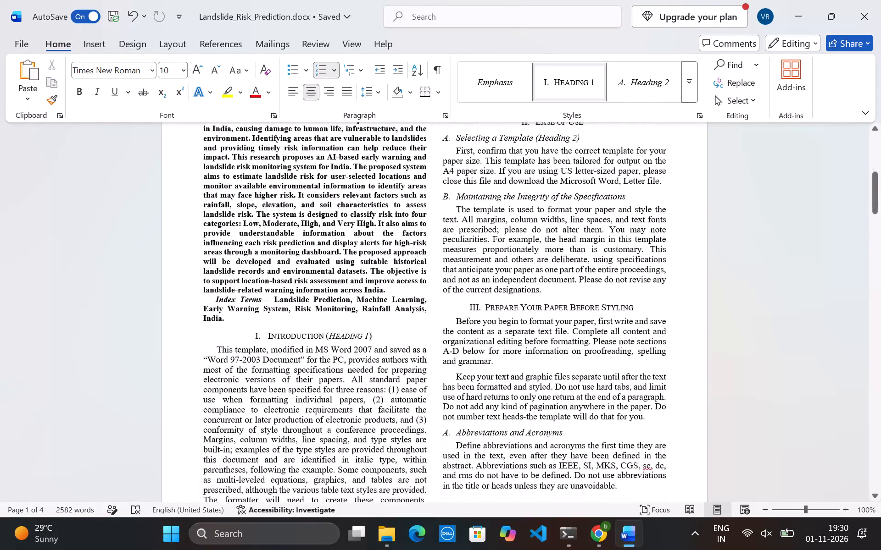
{"action": "scroll", "coordinate": [271, 308], "scroll_direction": "down", "scroll_amount": 1}
{"action": "left_click_drag", "start_coordinate": [217, 303], "coordinate": [351, 396]}
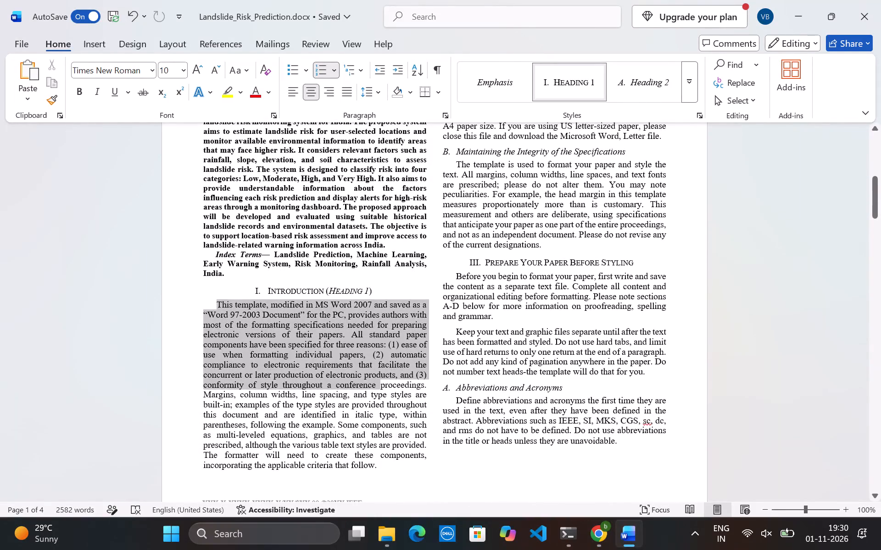
{"action": "left_click_drag", "start_coordinate": [351, 396], "coordinate": [376, 463]}
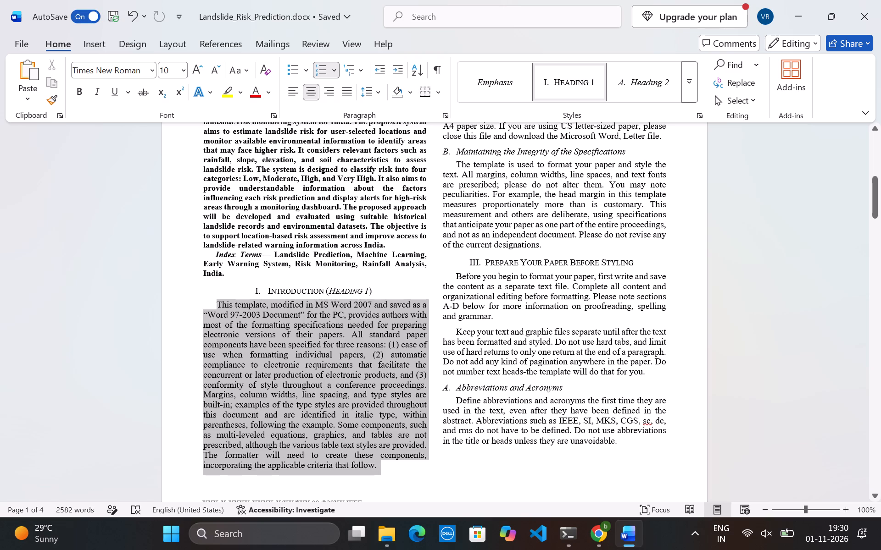
{"action": "left_click_drag", "start_coordinate": [376, 463], "coordinate": [376, 462]}
{"action": "key", "text": "ctrl+v"}
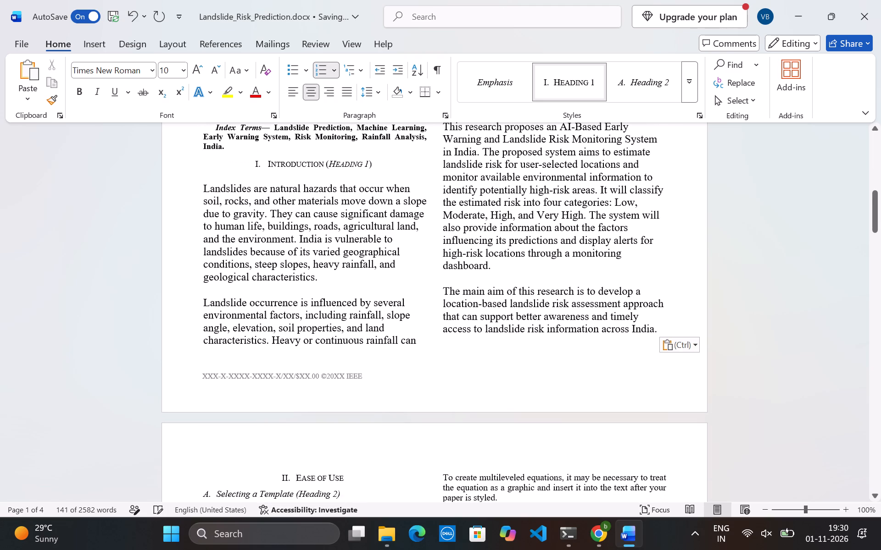
Review the layout of the pasted Introduction and compare it with the reference paper's Introduction.
{"action": "scroll", "coordinate": [376, 462], "scroll_direction": "up", "scroll_amount": 3}
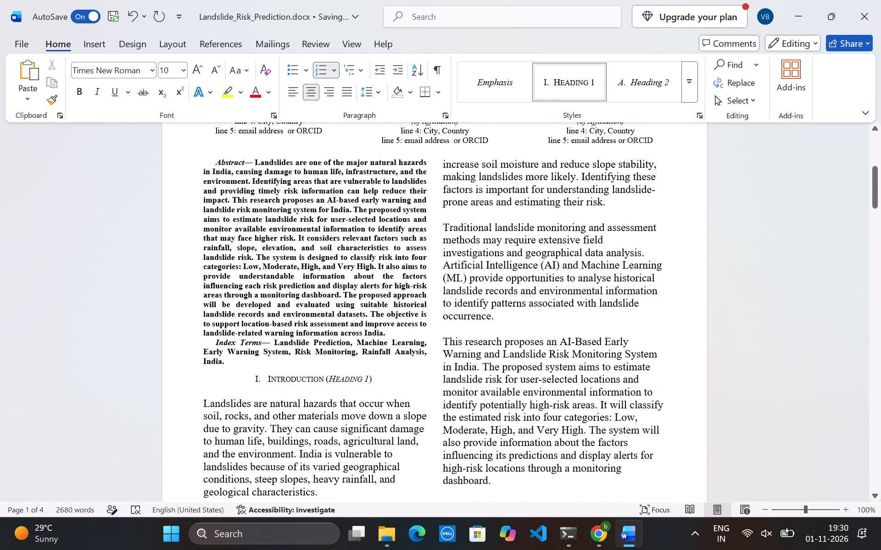
{"action": "scroll", "coordinate": [376, 462], "scroll_direction": "down", "scroll_amount": 4}
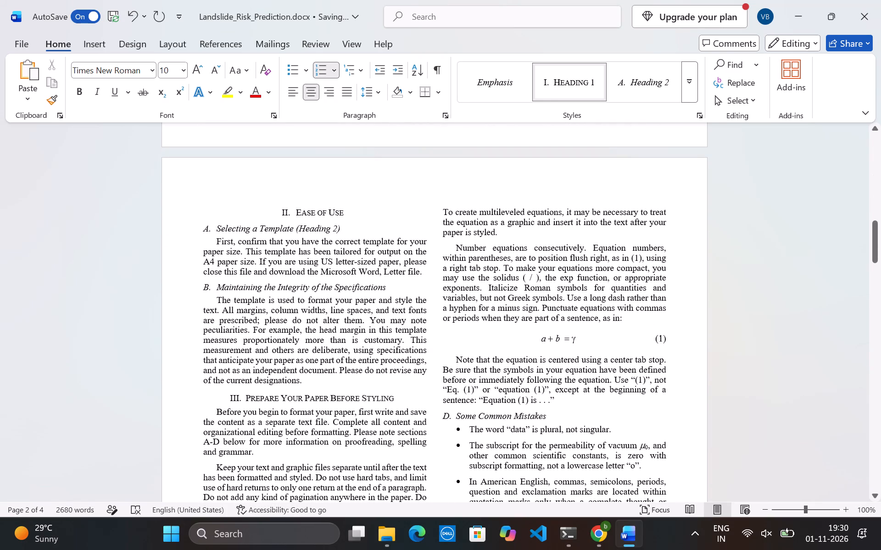
{"action": "scroll", "coordinate": [376, 462], "scroll_direction": "up", "scroll_amount": 2}
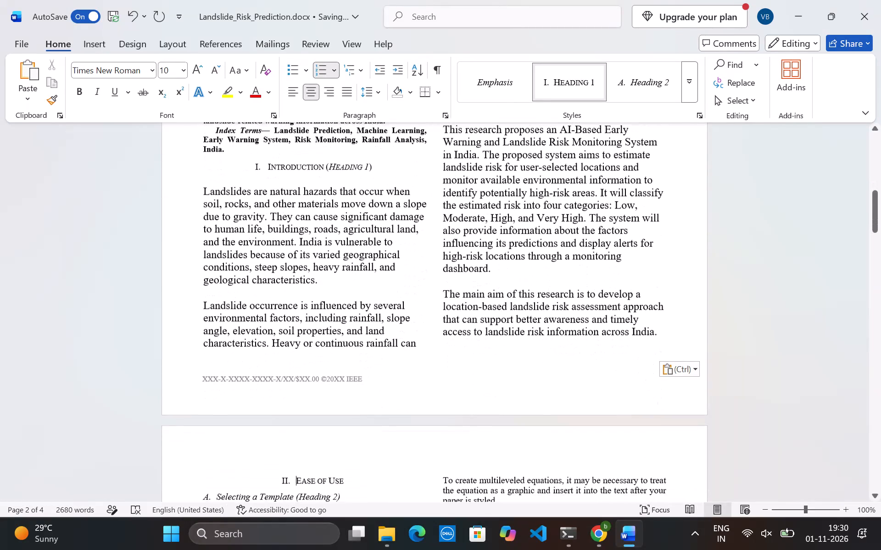
{"action": "scroll", "coordinate": [376, 462], "scroll_direction": "down", "scroll_amount": 1}
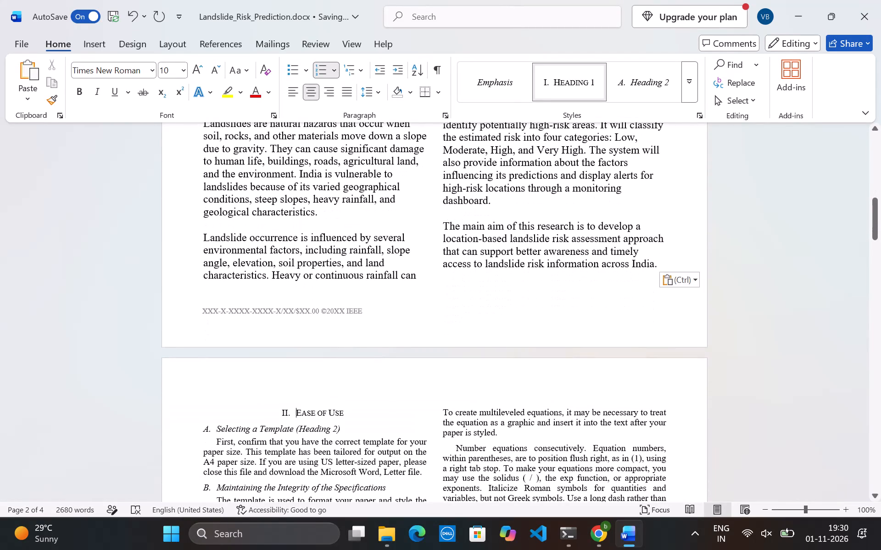
{"action": "left_click", "coordinate": [603, 534]}
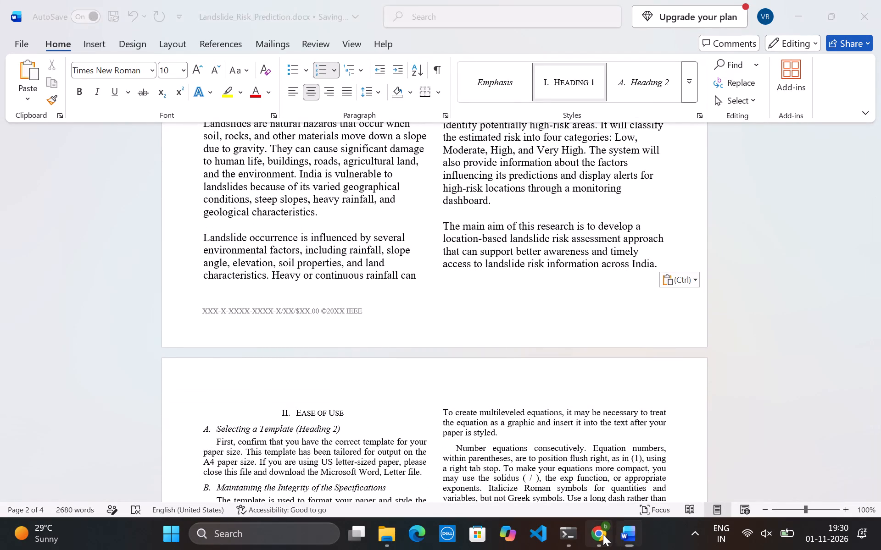
{"action": "left_click", "coordinate": [562, 0]}
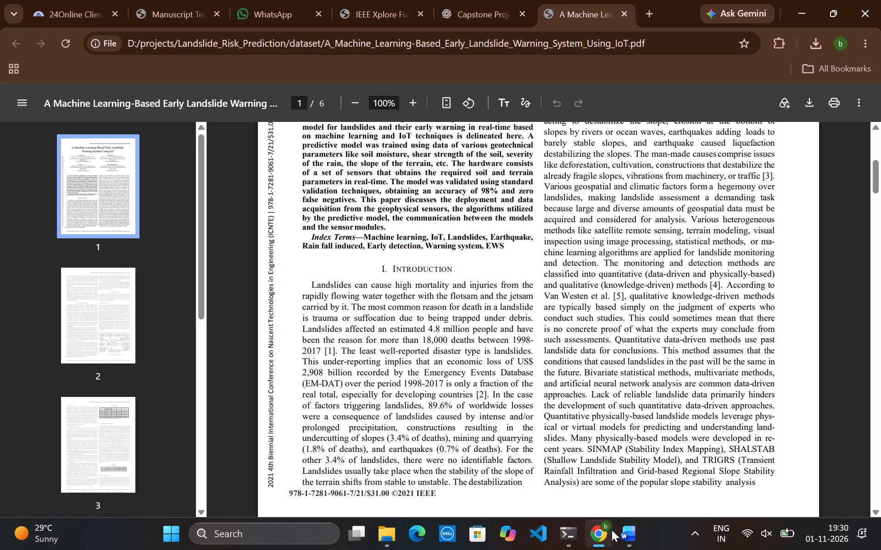
{"action": "left_click", "coordinate": [622, 541]}
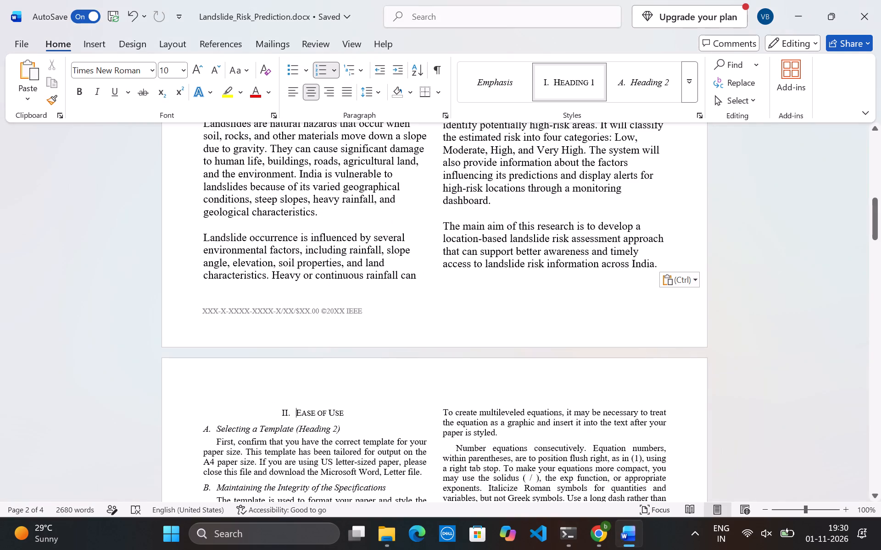
Try to apply the formatting of the sample paragraph under Selecting a Template to the end of the Introduction with Format Painter.
{"action": "left_click_drag", "start_coordinate": [217, 444], "coordinate": [322, 467]}
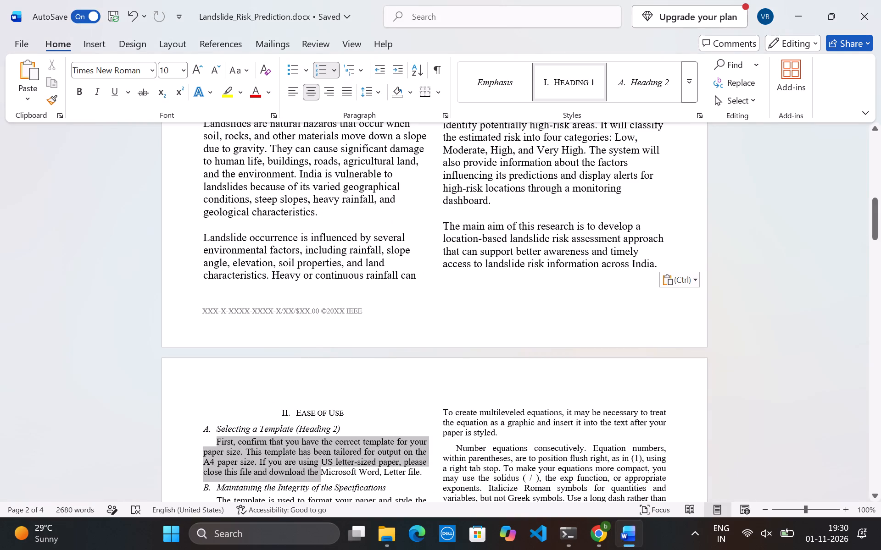
{"action": "left_click_drag", "start_coordinate": [322, 467], "coordinate": [325, 467]}
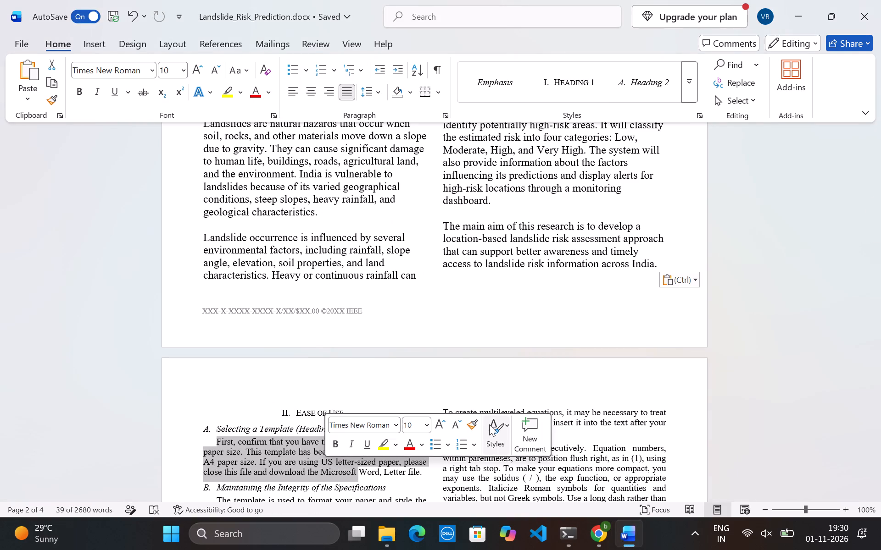
{"action": "left_click", "coordinate": [471, 421]}
{"action": "left_click", "coordinate": [465, 332]}
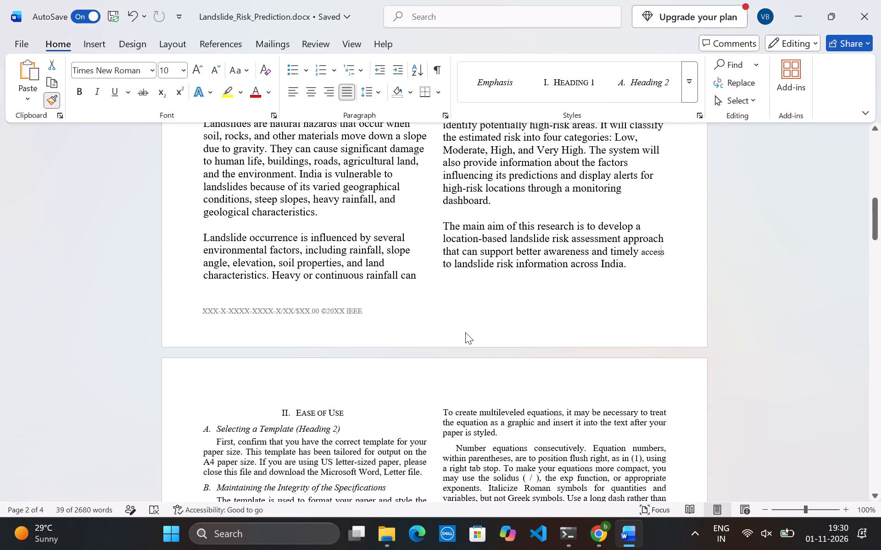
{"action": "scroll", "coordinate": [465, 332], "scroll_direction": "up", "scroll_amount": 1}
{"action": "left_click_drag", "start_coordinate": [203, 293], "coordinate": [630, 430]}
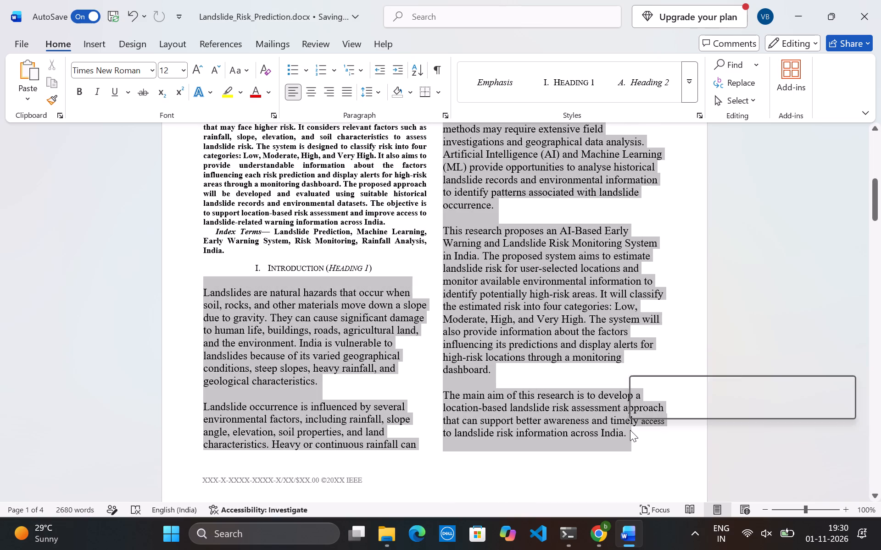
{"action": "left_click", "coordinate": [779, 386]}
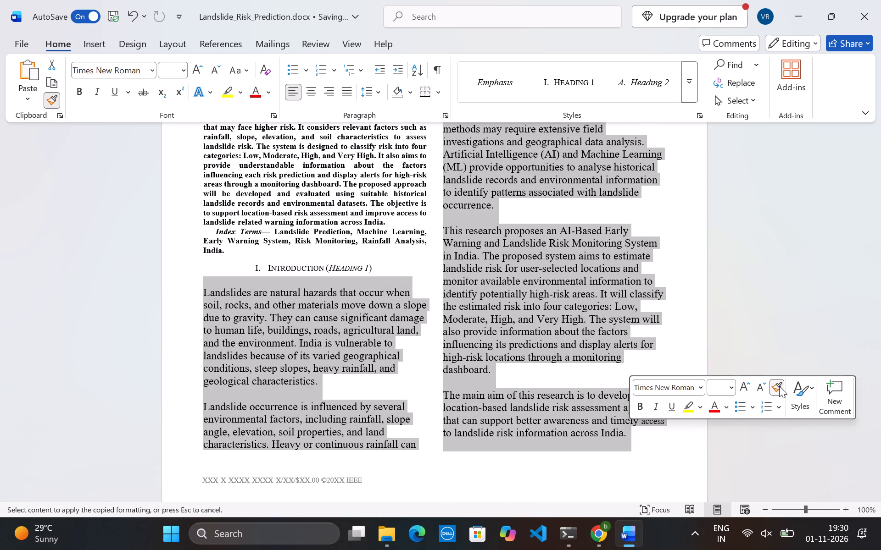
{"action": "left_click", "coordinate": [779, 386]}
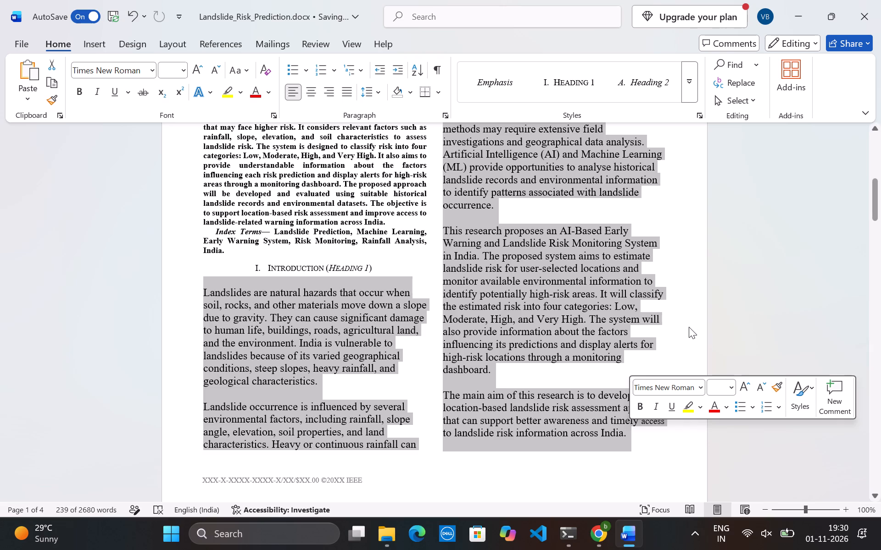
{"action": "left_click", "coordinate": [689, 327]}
Set the whole Introduction text to font size 10, matching the sample paragraph under Selecting a Template.
{"action": "scroll", "coordinate": [597, 370], "scroll_direction": "down", "scroll_amount": 2}
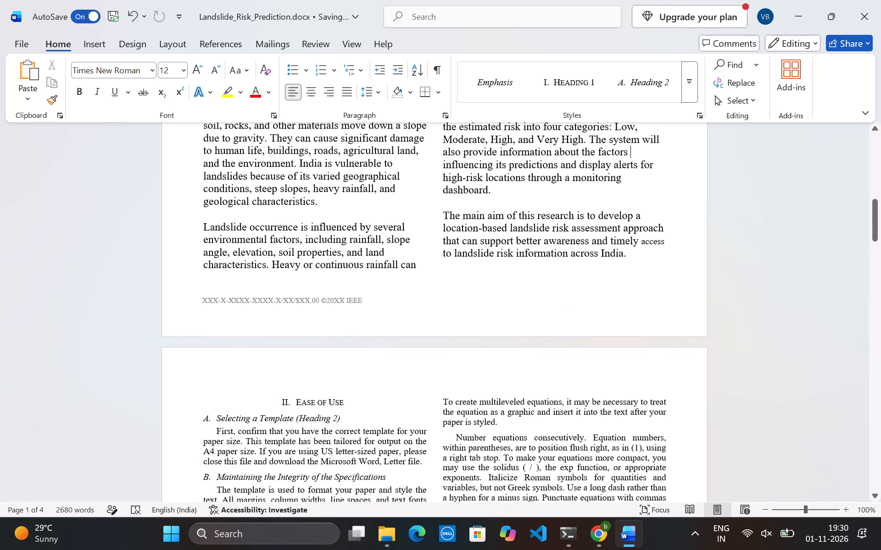
{"action": "left_click_drag", "start_coordinate": [260, 443], "coordinate": [309, 437]}
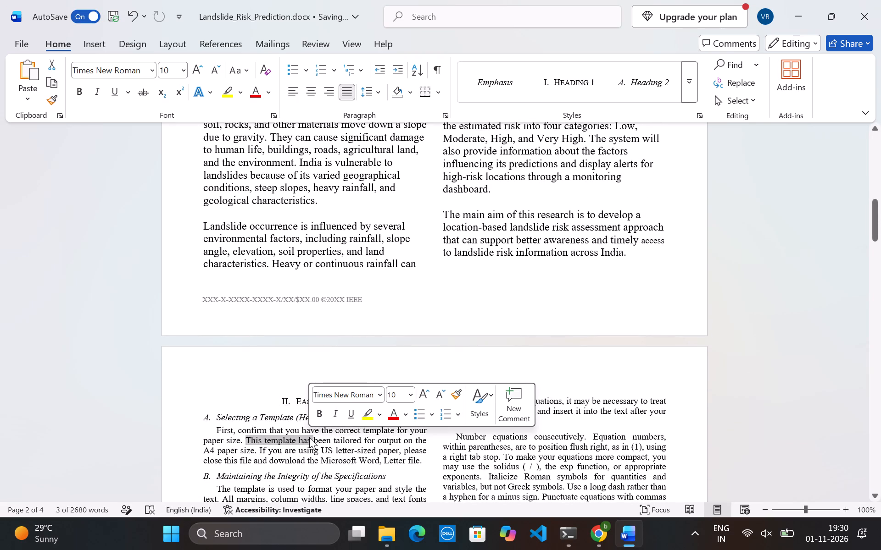
{"action": "left_click", "coordinate": [446, 310]}
{"action": "scroll", "coordinate": [446, 310], "scroll_direction": "up", "scroll_amount": 1}
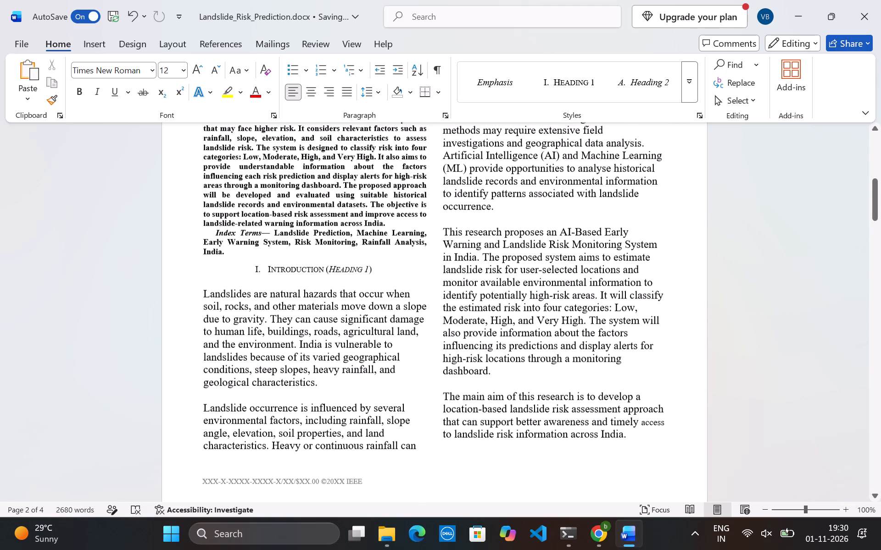
{"action": "left_click_drag", "start_coordinate": [202, 293], "coordinate": [604, 409]}
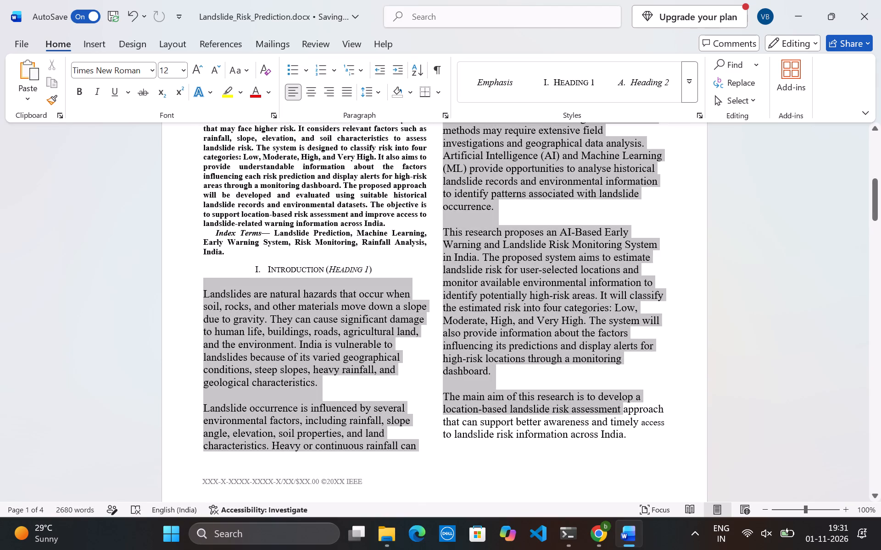
{"action": "left_click_drag", "start_coordinate": [604, 409], "coordinate": [629, 431]}
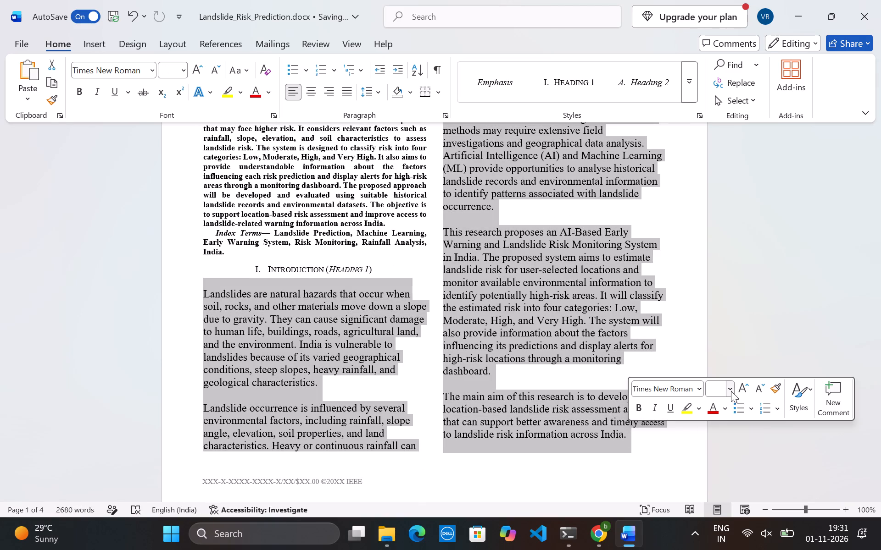
{"action": "left_click", "coordinate": [730, 390]}
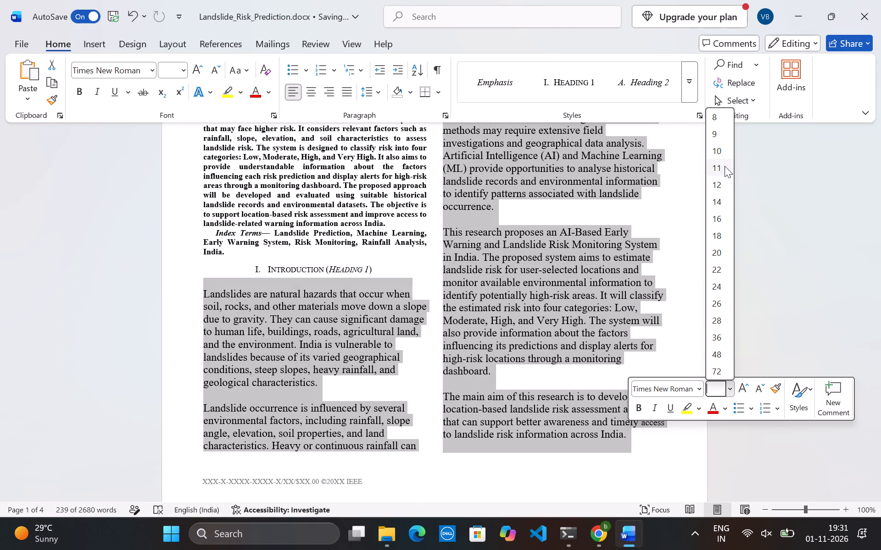
{"action": "left_click", "coordinate": [722, 156]}
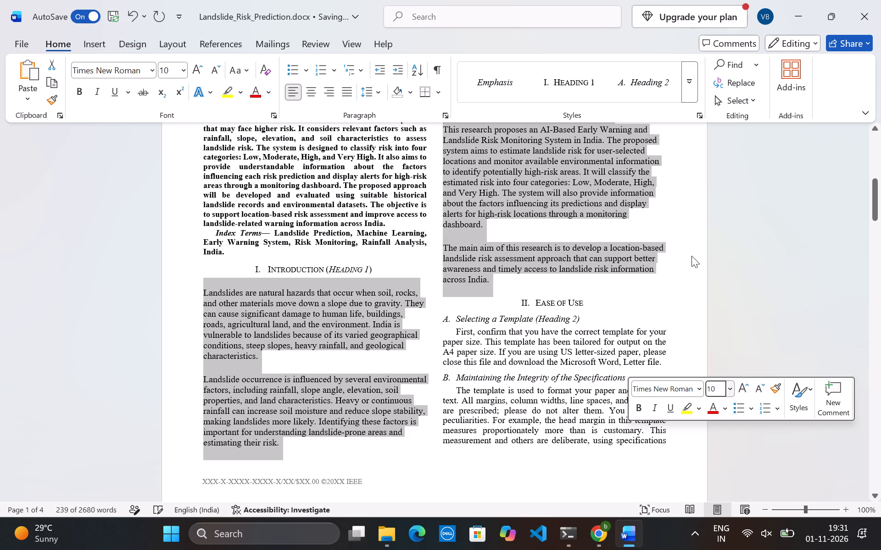
{"action": "left_click", "coordinate": [667, 292]}
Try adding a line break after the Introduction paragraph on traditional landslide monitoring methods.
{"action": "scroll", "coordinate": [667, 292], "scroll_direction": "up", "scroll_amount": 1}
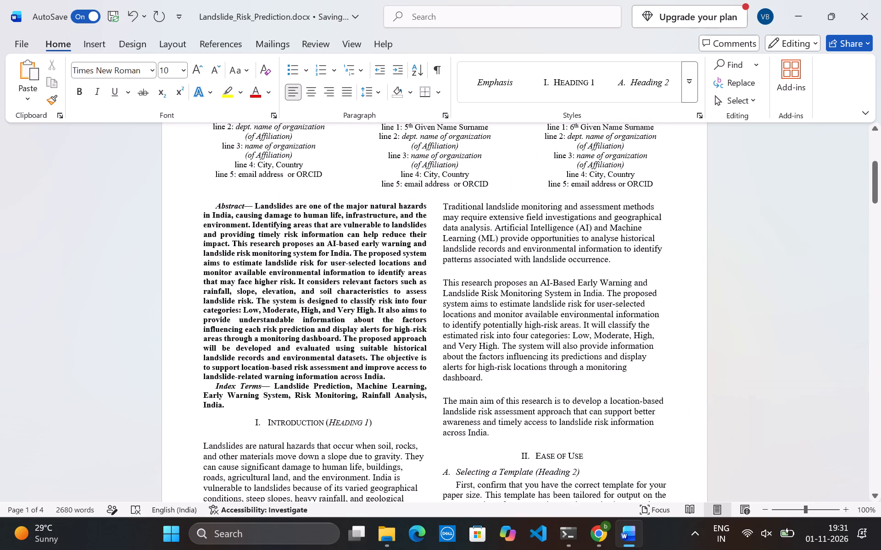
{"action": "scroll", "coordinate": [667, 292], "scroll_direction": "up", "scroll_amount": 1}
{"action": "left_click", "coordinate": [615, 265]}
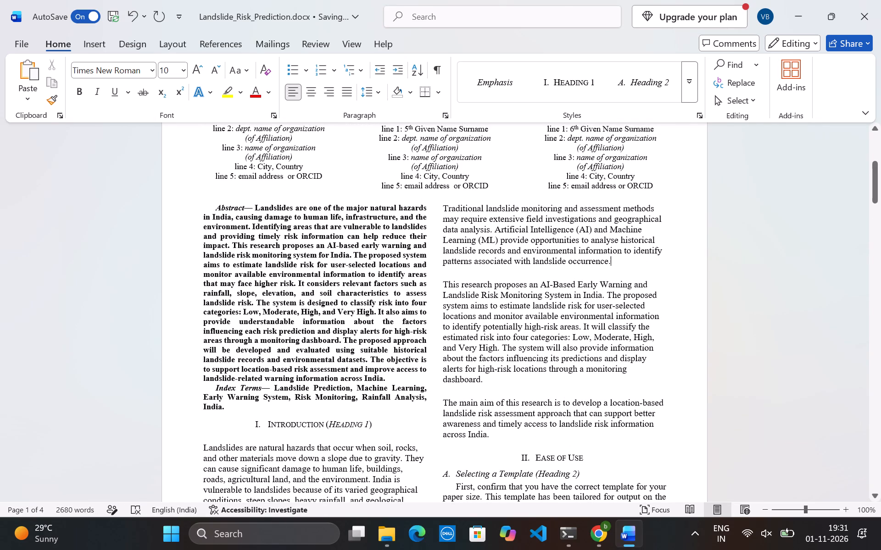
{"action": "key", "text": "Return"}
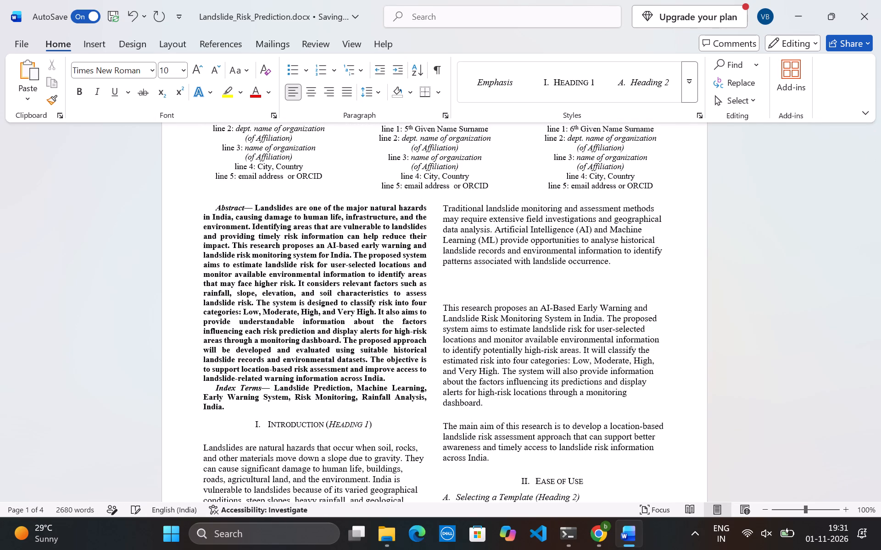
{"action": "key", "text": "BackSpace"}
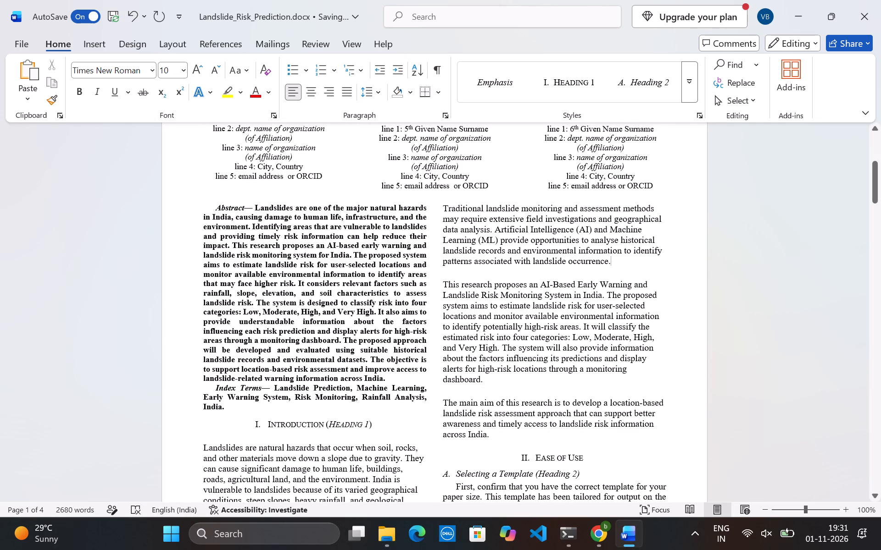
{"action": "left_click", "coordinate": [602, 523]}
{"action": "scroll", "coordinate": [618, 354], "scroll_direction": "up", "scroll_amount": 1}
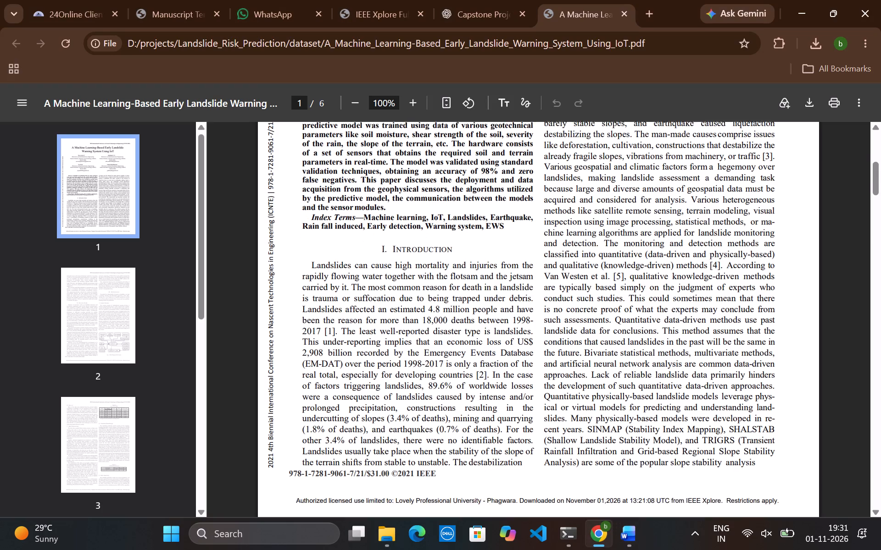
{"action": "scroll", "coordinate": [618, 354], "scroll_direction": "up", "scroll_amount": 1}
{"action": "scroll", "coordinate": [618, 354], "scroll_direction": "down", "scroll_amount": 2}
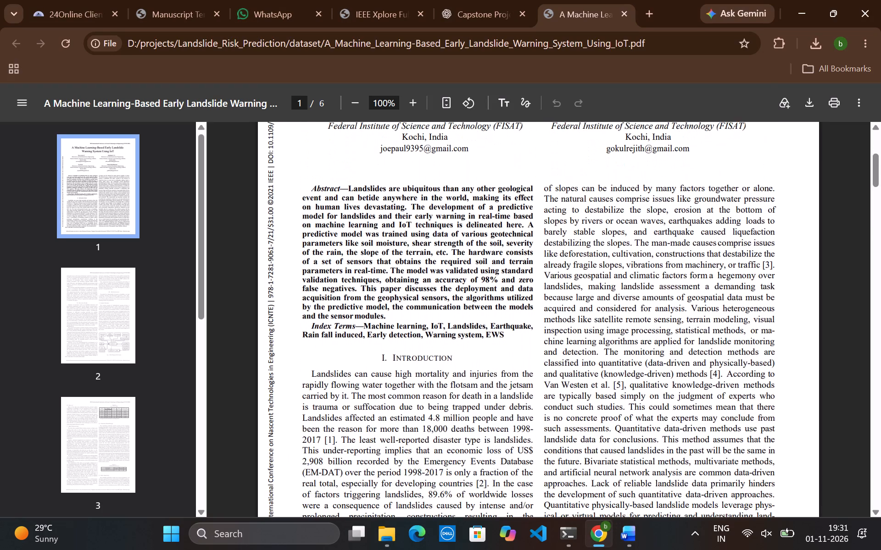
{"action": "scroll", "coordinate": [618, 354], "scroll_direction": "down", "scroll_amount": 5}
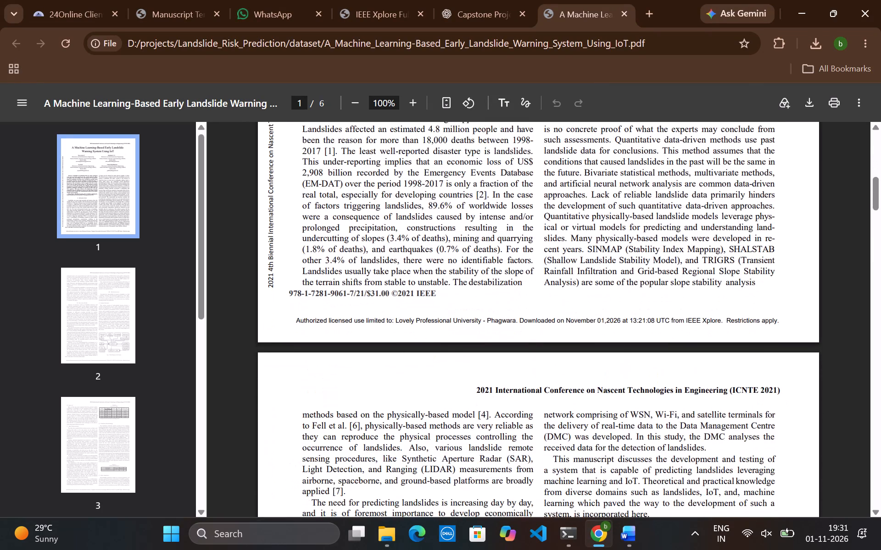
{"action": "scroll", "coordinate": [618, 354], "scroll_direction": "down", "scroll_amount": 1}
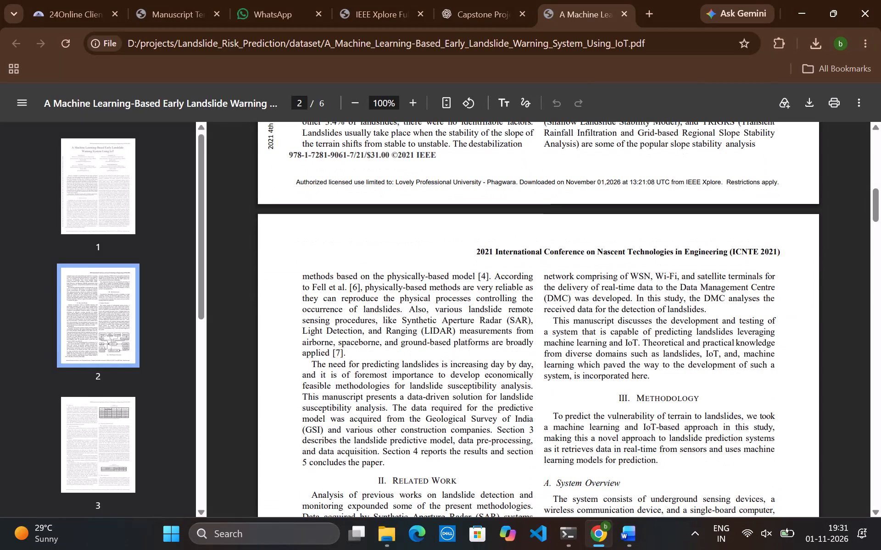
{"action": "scroll", "coordinate": [618, 354], "scroll_direction": "down", "scroll_amount": 1}
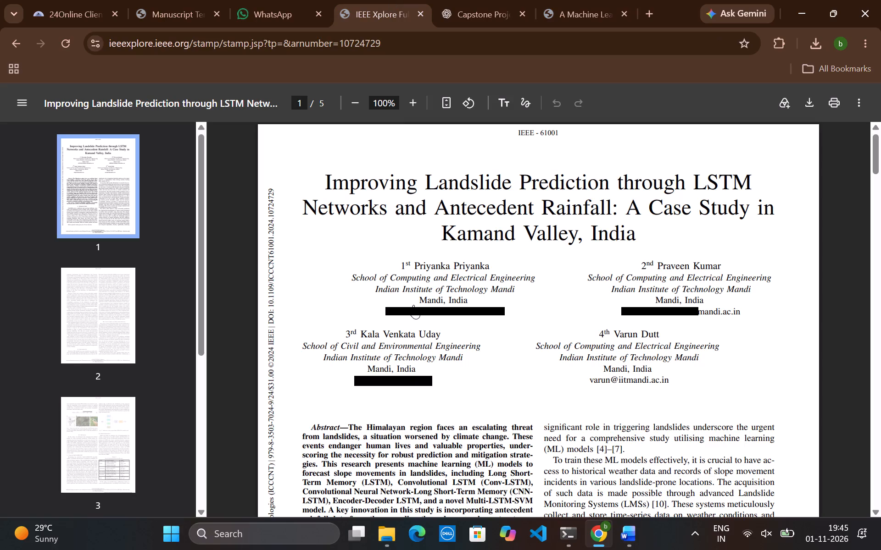
Examine the section headings and their order, from Background through Discussion and Conclusion, in the Kamand Valley LSTM landslide prediction paper.
{"action": "scroll", "coordinate": [413, 305], "scroll_direction": "down", "scroll_amount": 9}
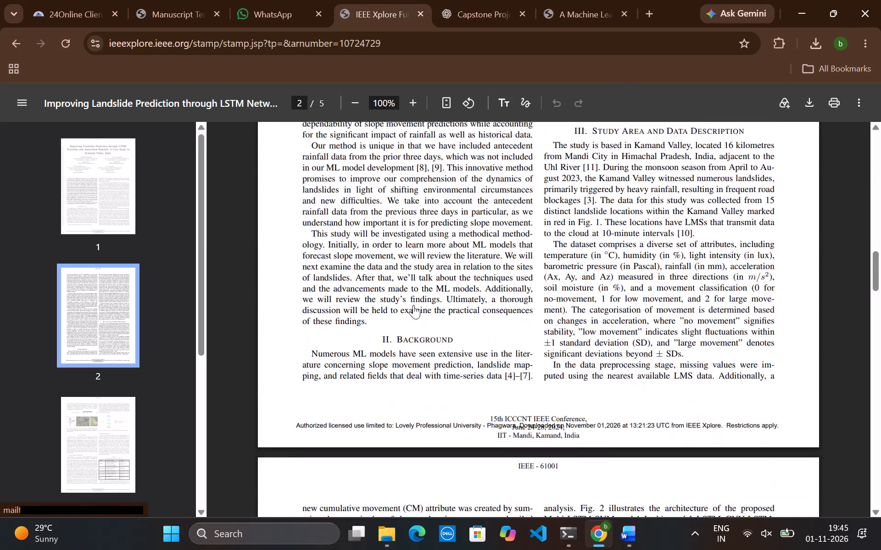
{"action": "scroll", "coordinate": [413, 305], "scroll_direction": "down", "scroll_amount": 4}
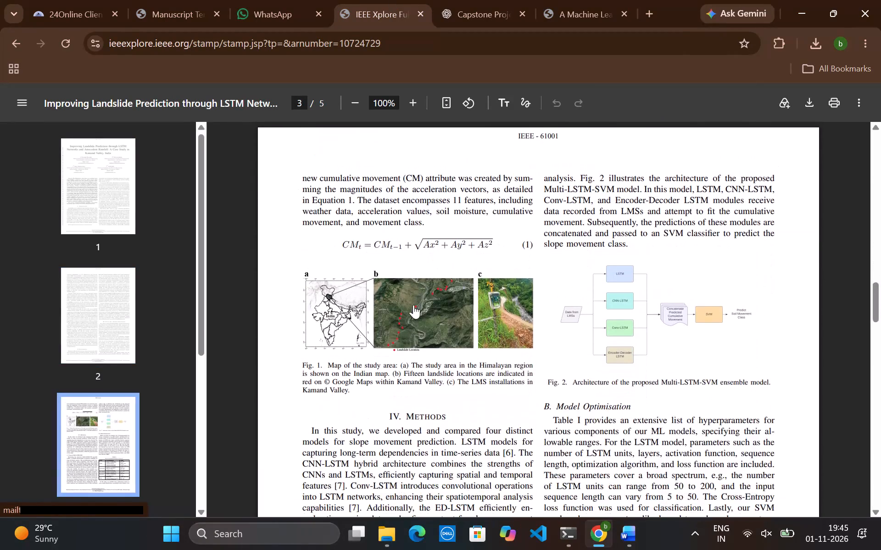
{"action": "scroll", "coordinate": [413, 305], "scroll_direction": "down", "scroll_amount": 1}
{"action": "scroll", "coordinate": [413, 305], "scroll_direction": "right", "scroll_amount": 1}
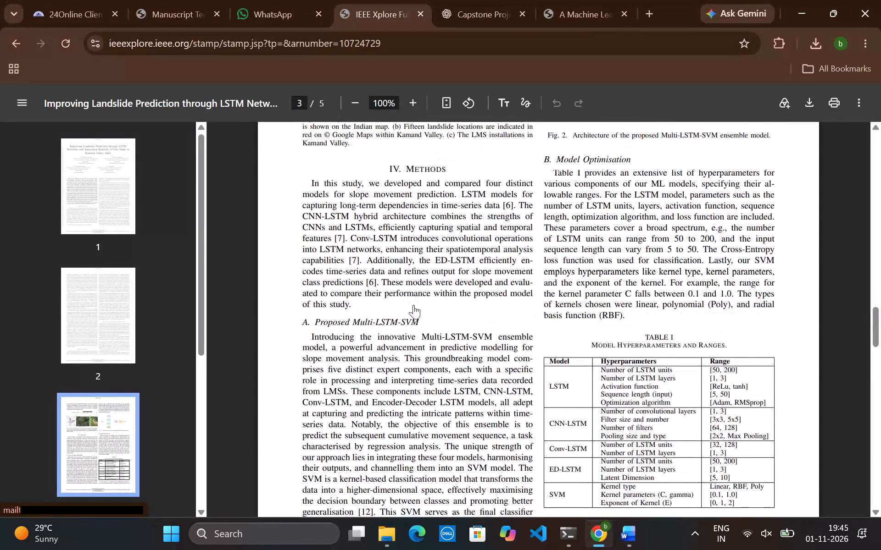
{"action": "scroll", "coordinate": [413, 305], "scroll_direction": "right", "scroll_amount": 2}
{"action": "scroll", "coordinate": [413, 305], "scroll_direction": "down", "scroll_amount": 3}
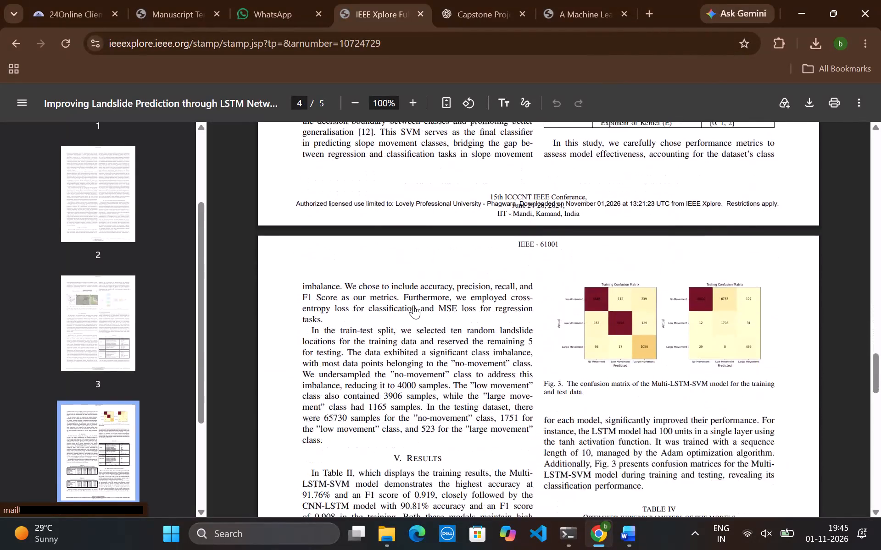
{"action": "scroll", "coordinate": [413, 305], "scroll_direction": "down", "scroll_amount": 4}
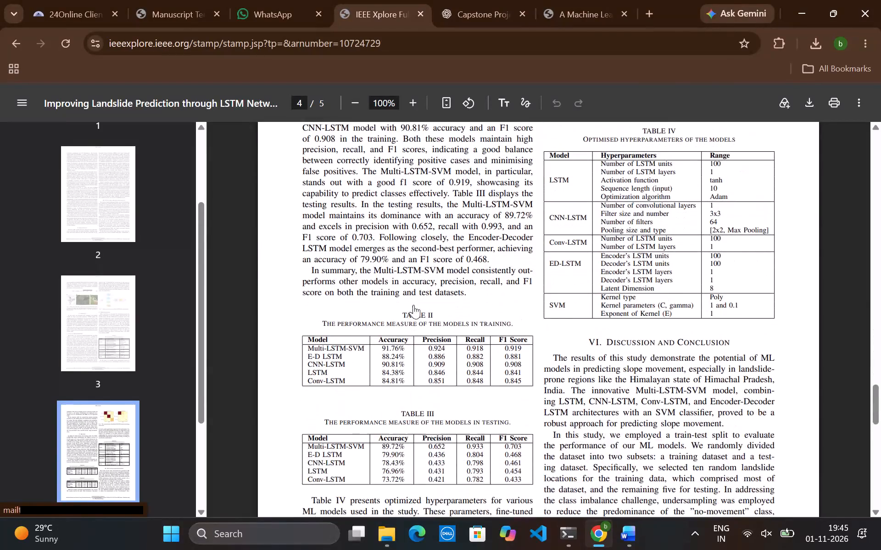
{"action": "scroll", "coordinate": [413, 305], "scroll_direction": "up", "scroll_amount": 8}
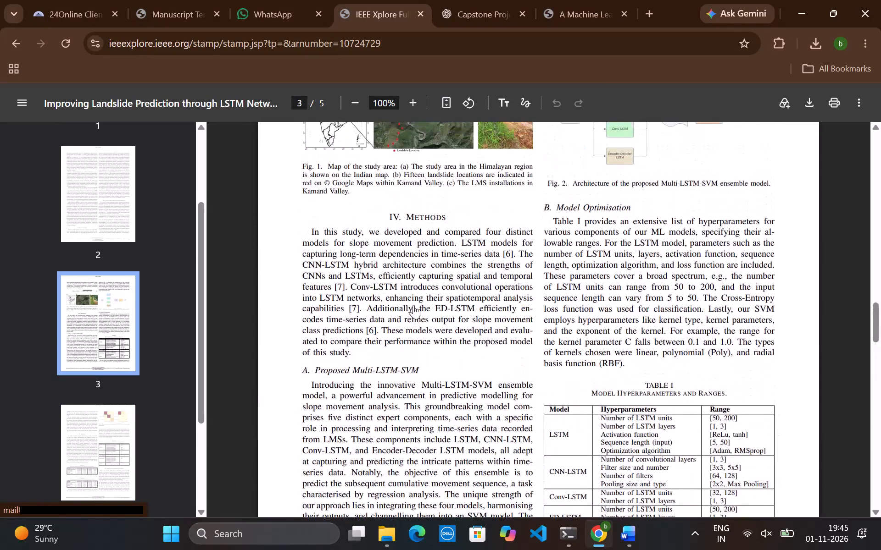
{"action": "scroll", "coordinate": [413, 305], "scroll_direction": "up", "scroll_amount": 8}
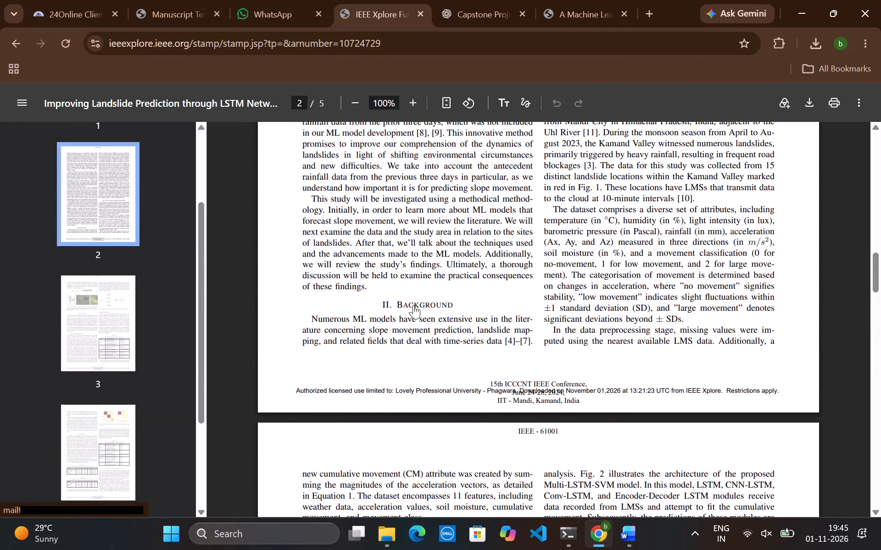
{"action": "scroll", "coordinate": [413, 305], "scroll_direction": "up", "scroll_amount": 2}
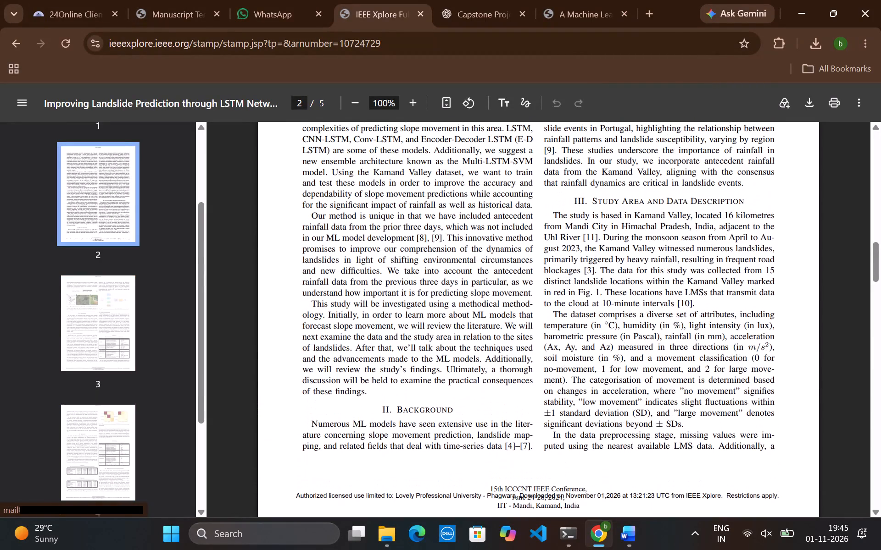
Switch to the IEEE conference manuscript templates page.
{"action": "left_click", "coordinate": [215, 0]}
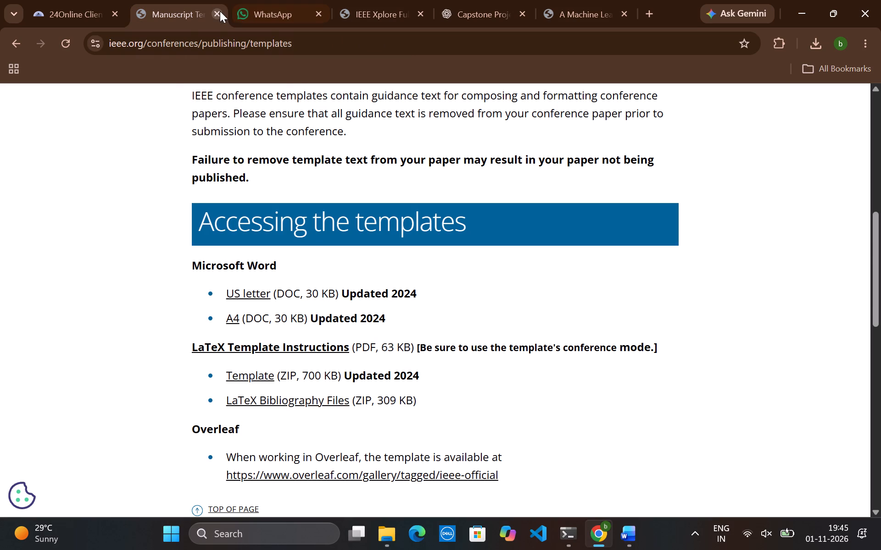
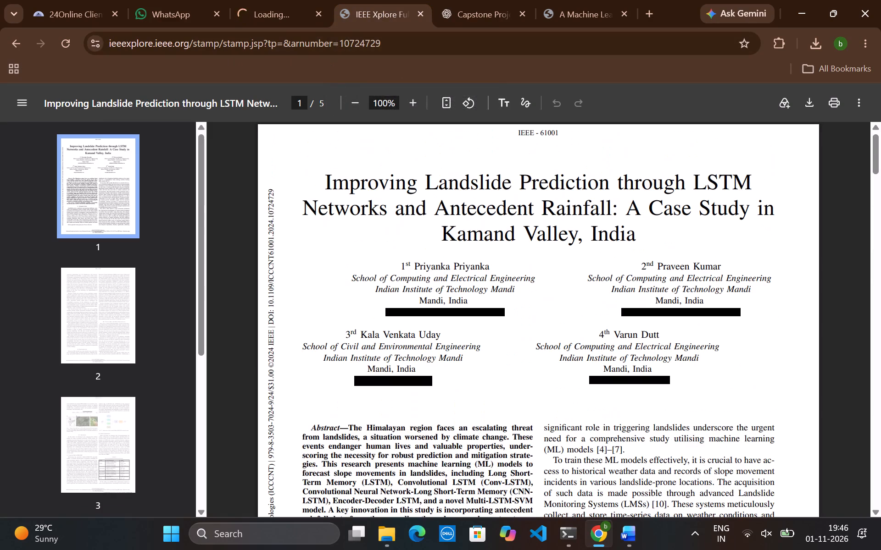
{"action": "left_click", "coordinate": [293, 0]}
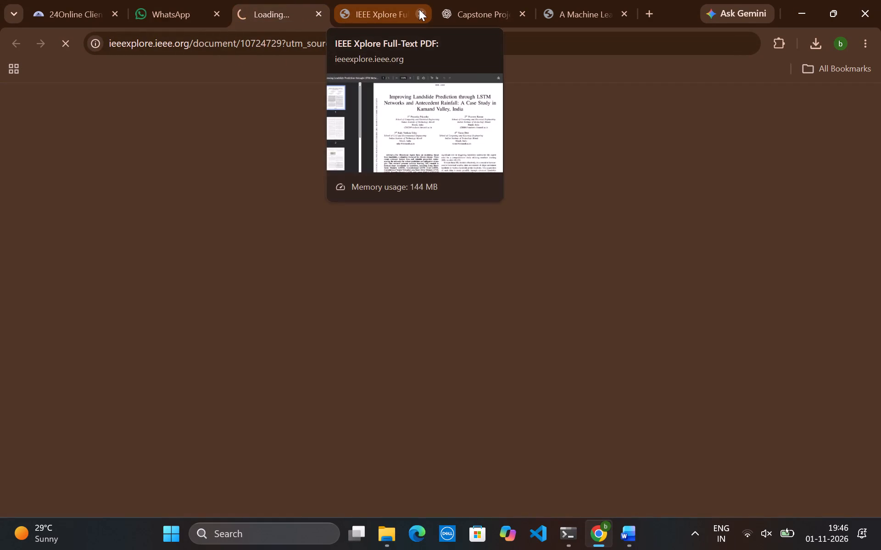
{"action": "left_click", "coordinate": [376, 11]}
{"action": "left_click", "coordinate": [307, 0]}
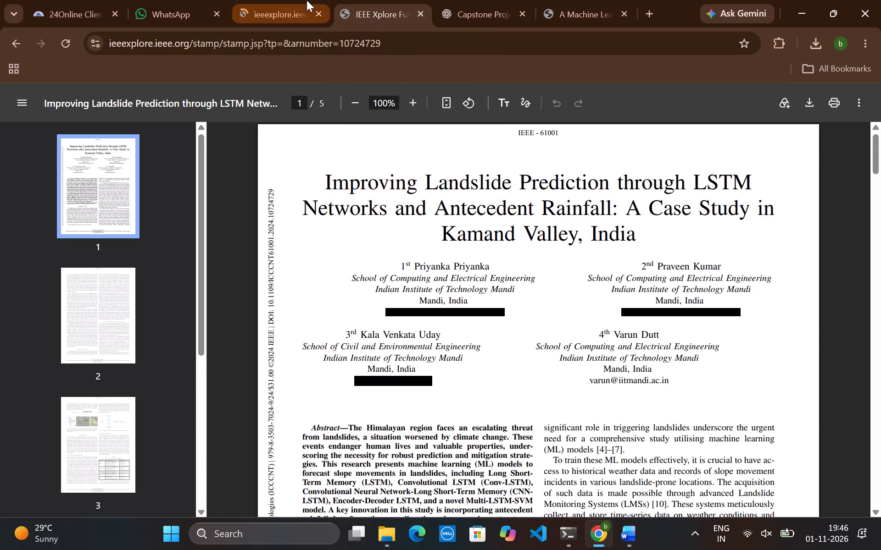
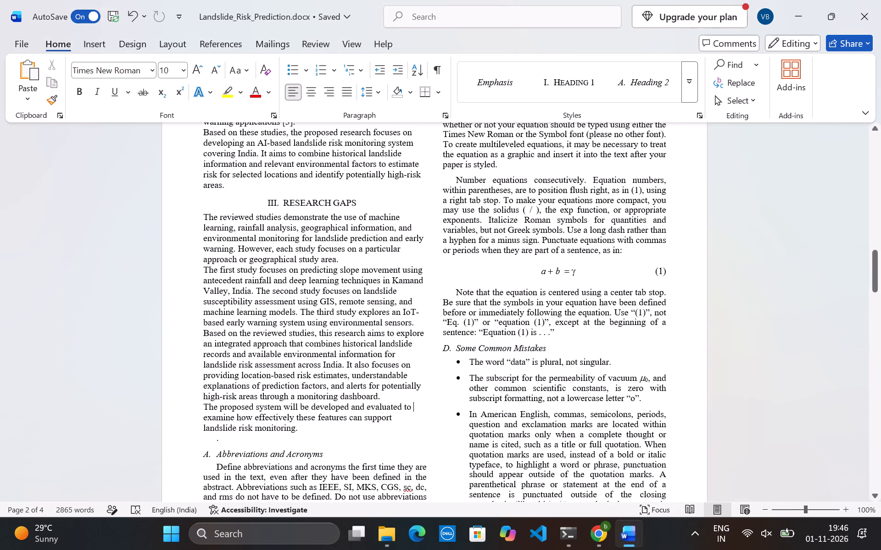
Review the Introduction, Literature Review and Research Gaps headings and their order in the Word draft of the landslide paper.
{"action": "scroll", "coordinate": [556, 436], "scroll_direction": "up", "scroll_amount": 3}
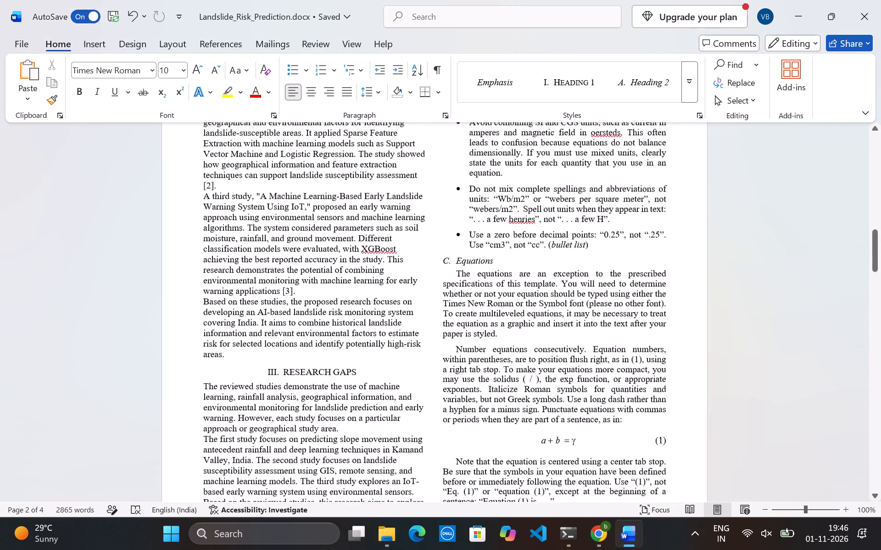
{"action": "scroll", "coordinate": [556, 436], "scroll_direction": "up", "scroll_amount": 4}
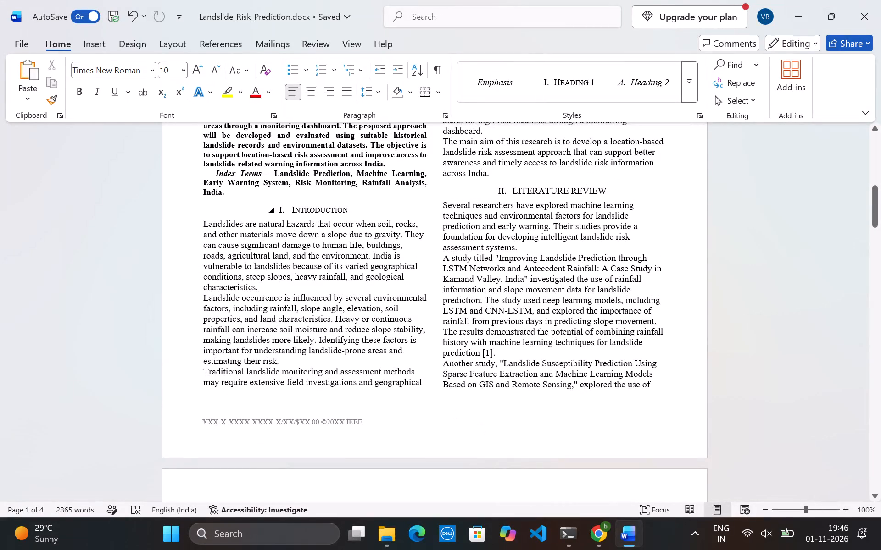
{"action": "left_click_drag", "start_coordinate": [294, 209], "coordinate": [322, 209]}
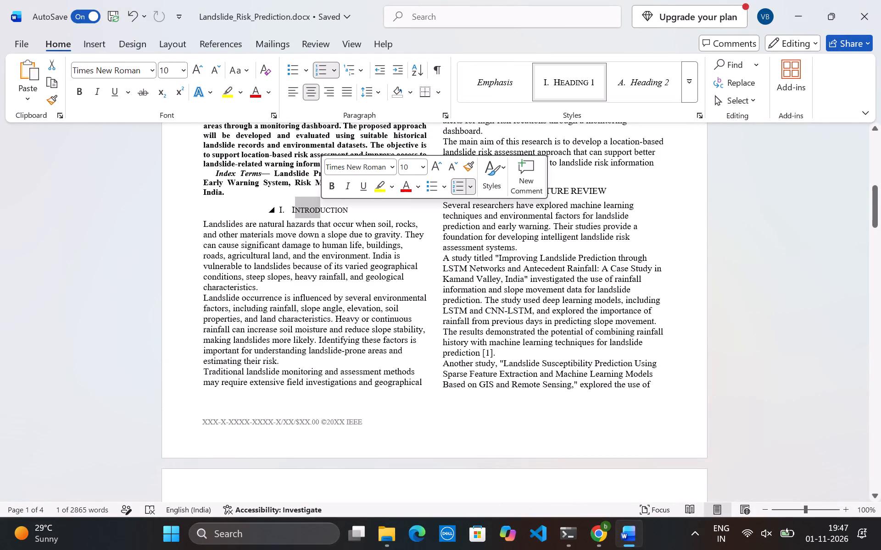
{"action": "left_click", "coordinate": [380, 208]}
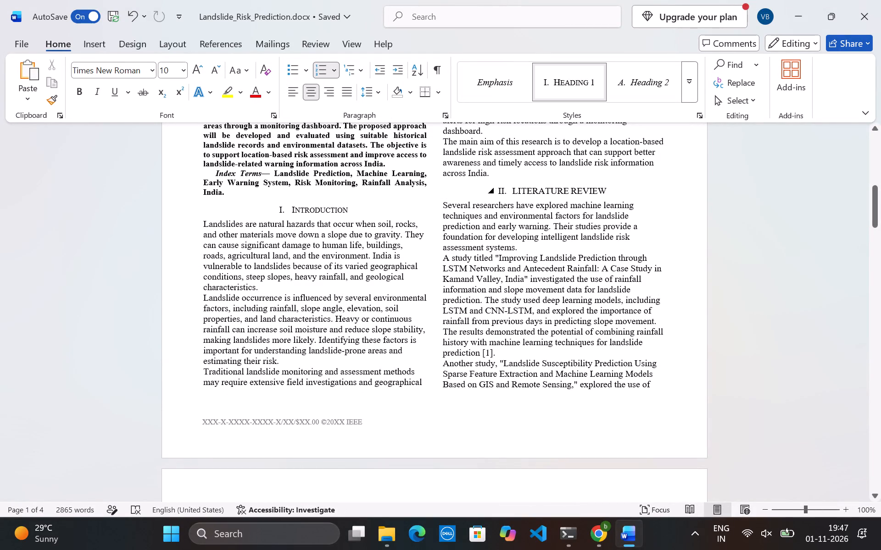
{"action": "left_click_drag", "start_coordinate": [515, 189], "coordinate": [573, 186]}
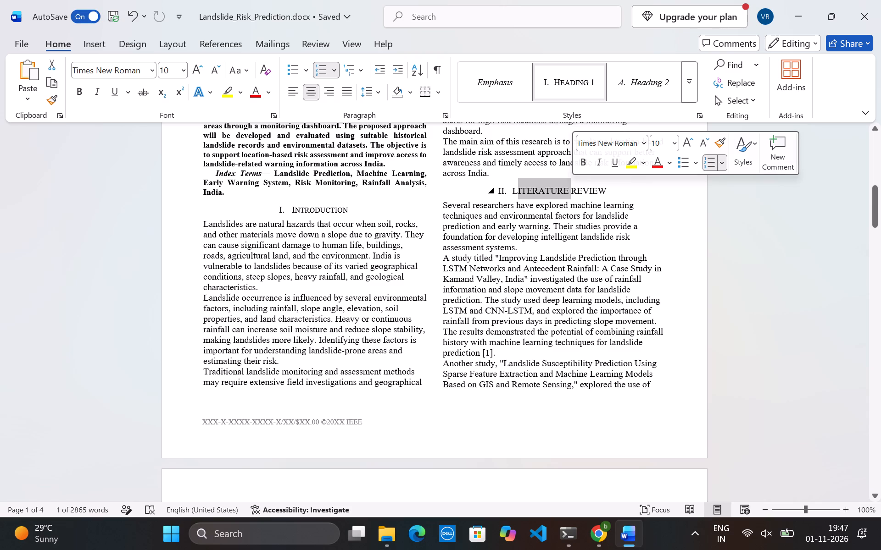
{"action": "left_click", "coordinate": [612, 190]}
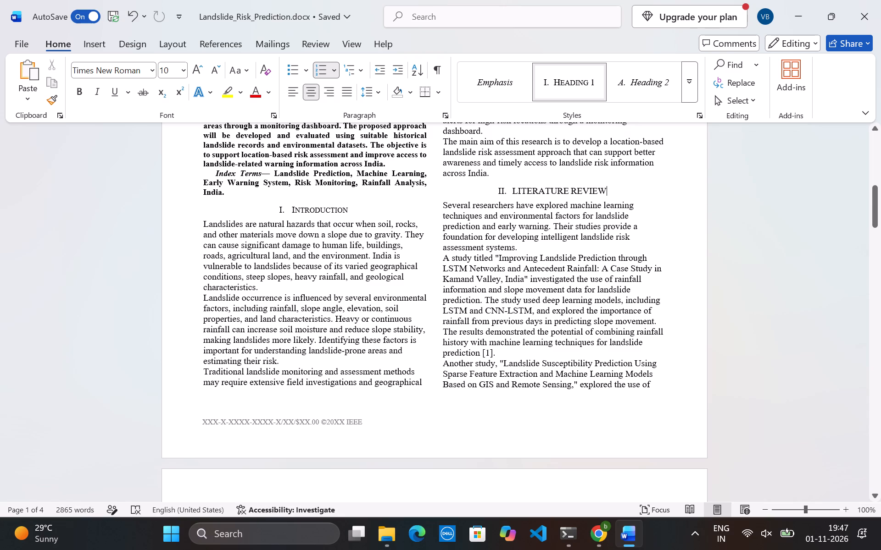
{"action": "scroll", "coordinate": [424, 380], "scroll_direction": "down", "scroll_amount": 1}
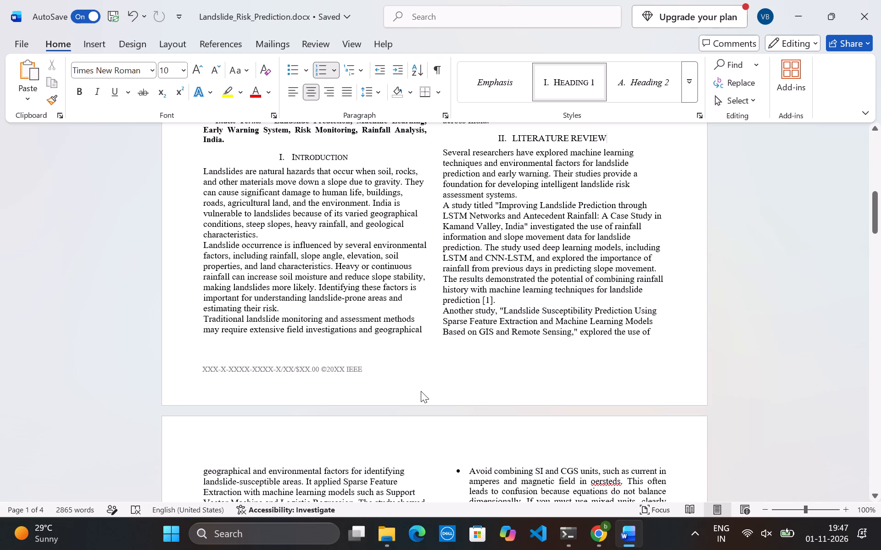
{"action": "scroll", "coordinate": [421, 391], "scroll_direction": "up", "scroll_amount": 1}
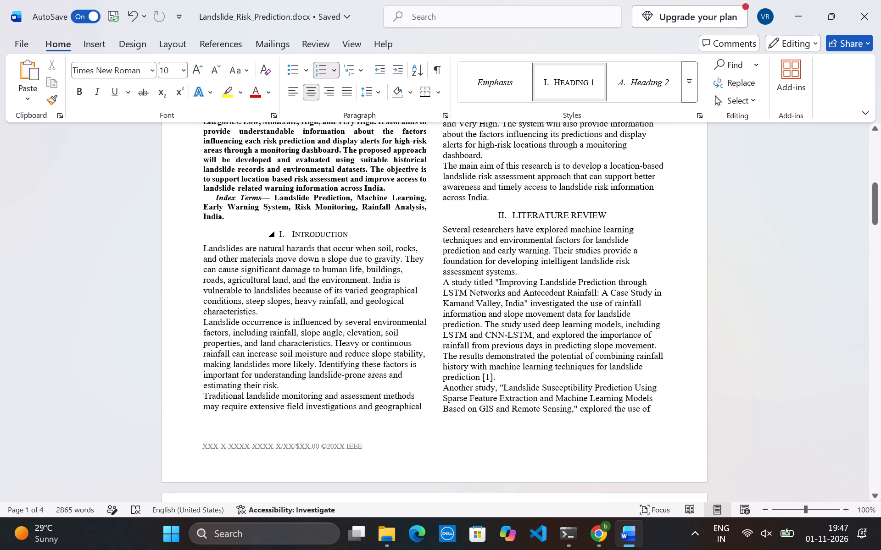
{"action": "left_click_drag", "start_coordinate": [294, 232], "coordinate": [351, 241]}
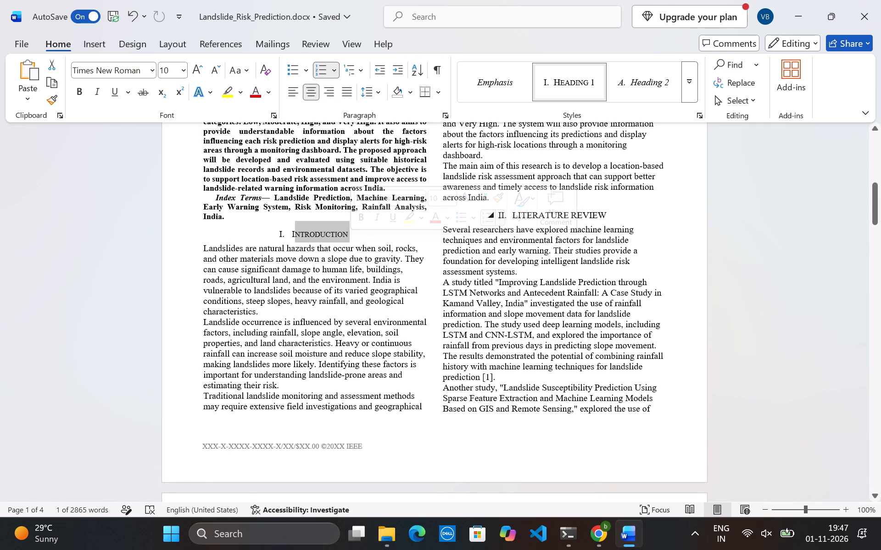
{"action": "left_click_drag", "start_coordinate": [605, 215], "coordinate": [513, 213]}
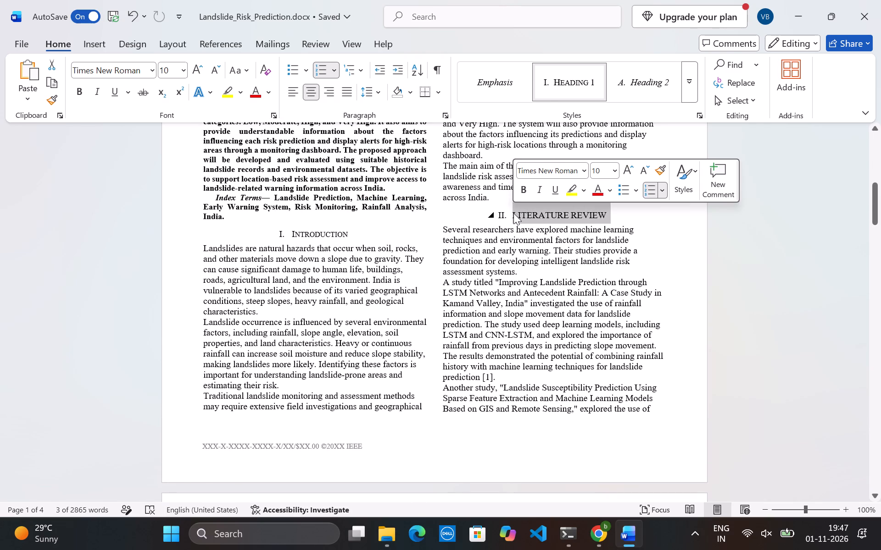
{"action": "left_click", "coordinate": [680, 237]}
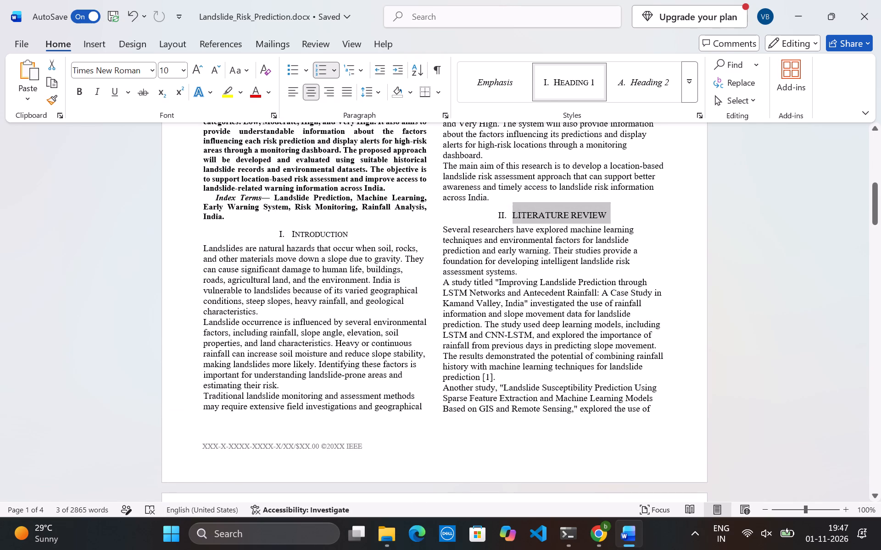
{"action": "scroll", "coordinate": [591, 301], "scroll_direction": "down", "scroll_amount": 3}
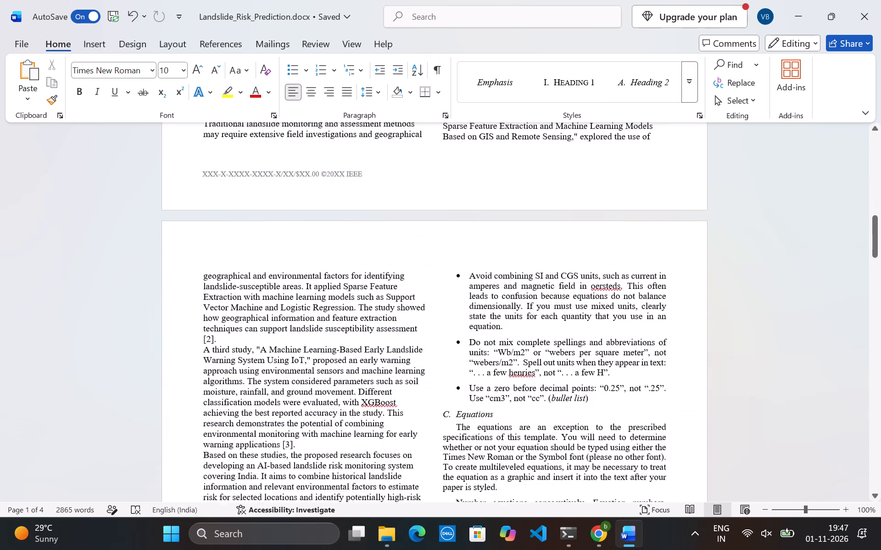
{"action": "scroll", "coordinate": [591, 301], "scroll_direction": "down", "scroll_amount": 2}
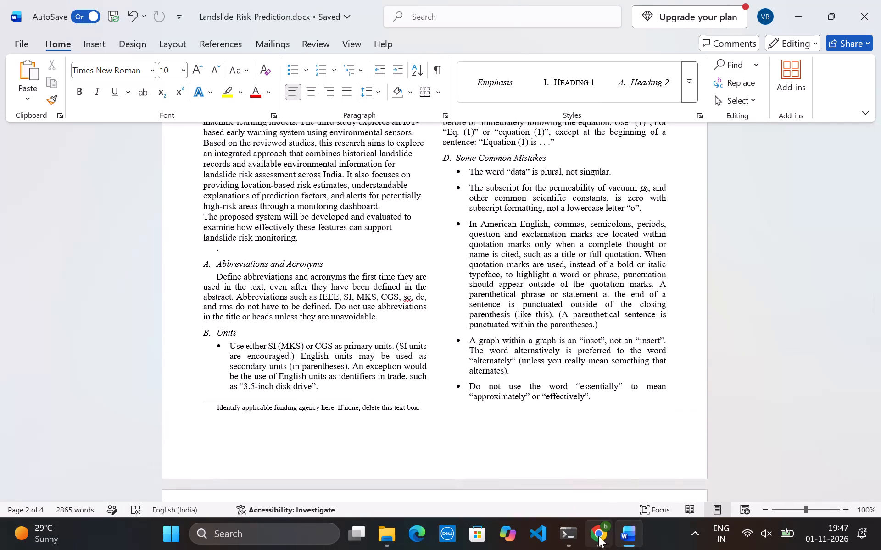
Switch to Chrome and examine the section headings after the Introduction in the IEEE paper on landslide susceptibility prediction using sparse feature extraction.
{"action": "left_click", "coordinate": [598, 536]}
{"action": "scroll", "coordinate": [532, 388], "scroll_direction": "down", "scroll_amount": 3}
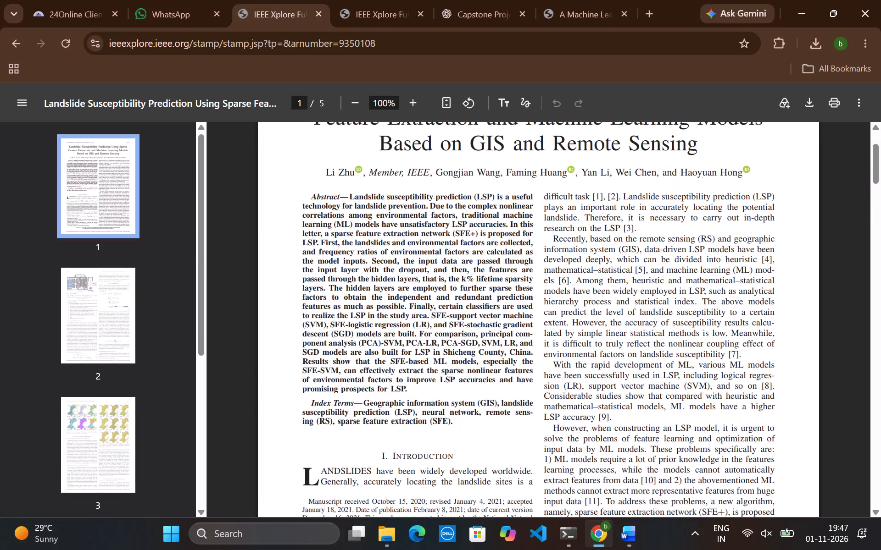
{"action": "scroll", "coordinate": [532, 388], "scroll_direction": "down", "scroll_amount": 6}
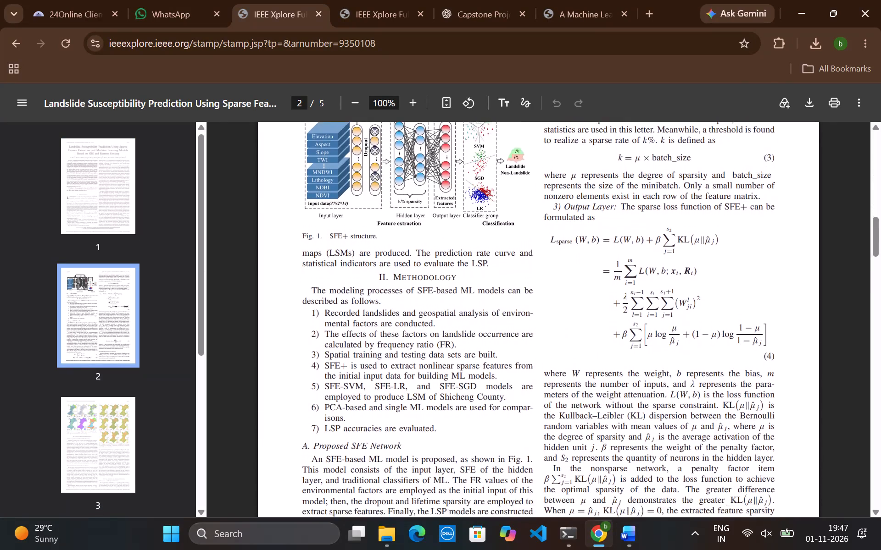
{"action": "scroll", "coordinate": [532, 388], "scroll_direction": "down", "scroll_amount": 5}
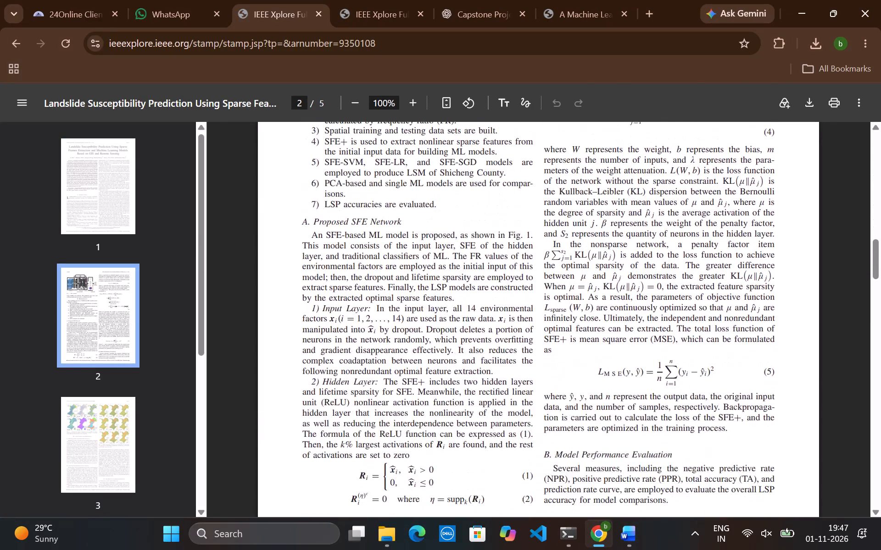
{"action": "scroll", "coordinate": [532, 388], "scroll_direction": "down", "scroll_amount": 9}
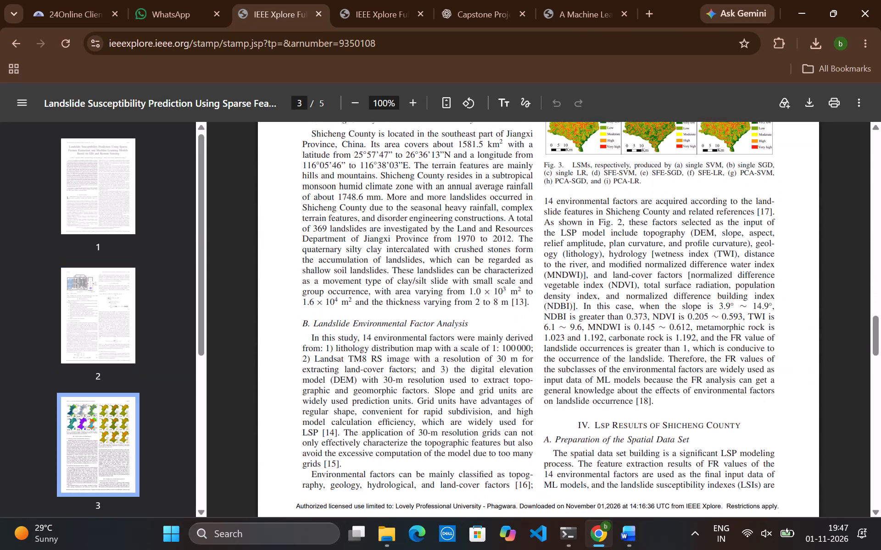
{"action": "scroll", "coordinate": [532, 388], "scroll_direction": "up", "scroll_amount": 1}
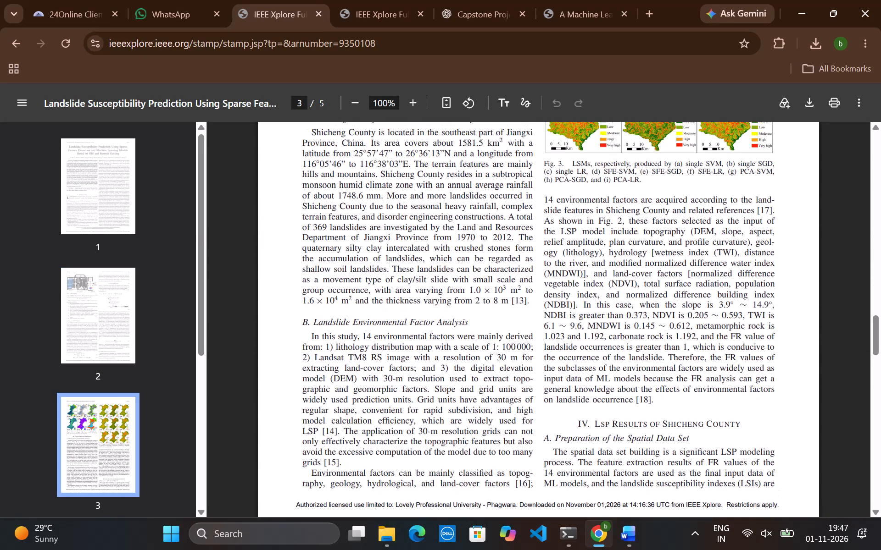
{"action": "scroll", "coordinate": [532, 388], "scroll_direction": "up", "scroll_amount": 3}
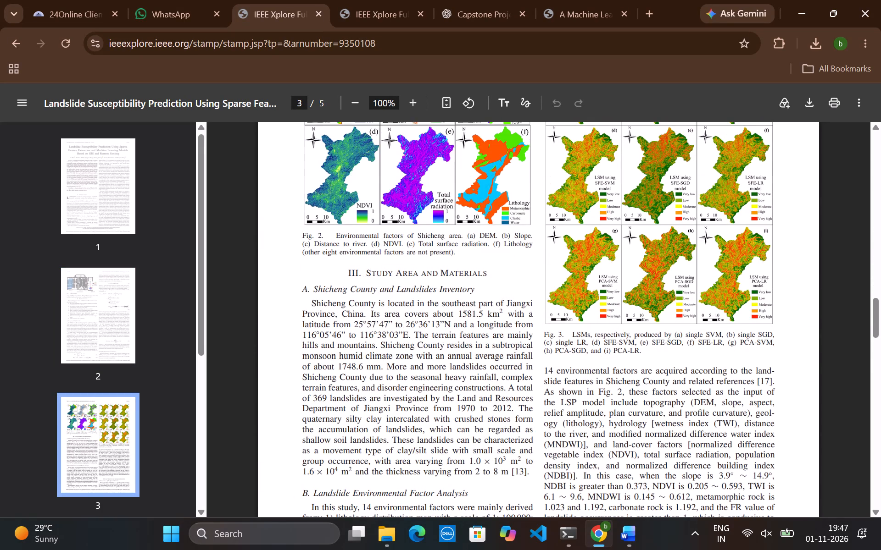
{"action": "scroll", "coordinate": [532, 388], "scroll_direction": "down", "scroll_amount": 4}
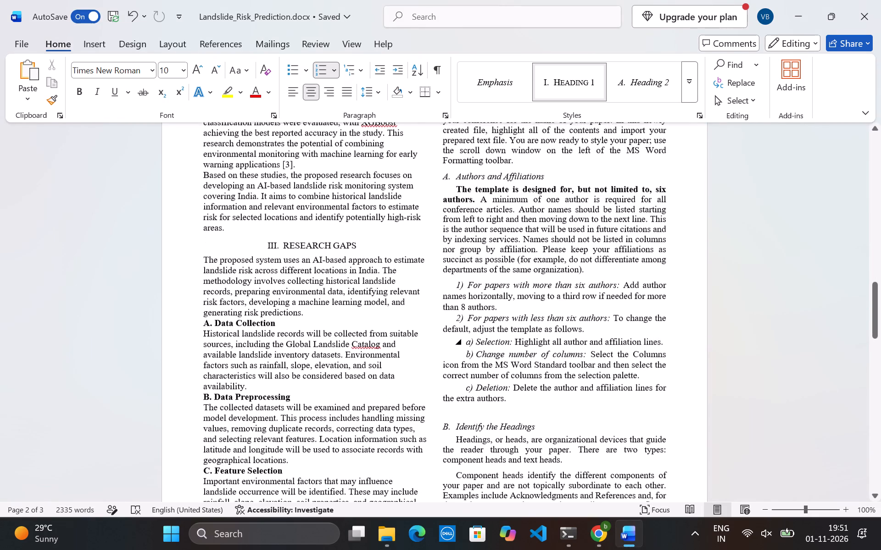
{"action": "left_click_drag", "start_coordinate": [274, 322], "coordinate": [253, 320]}
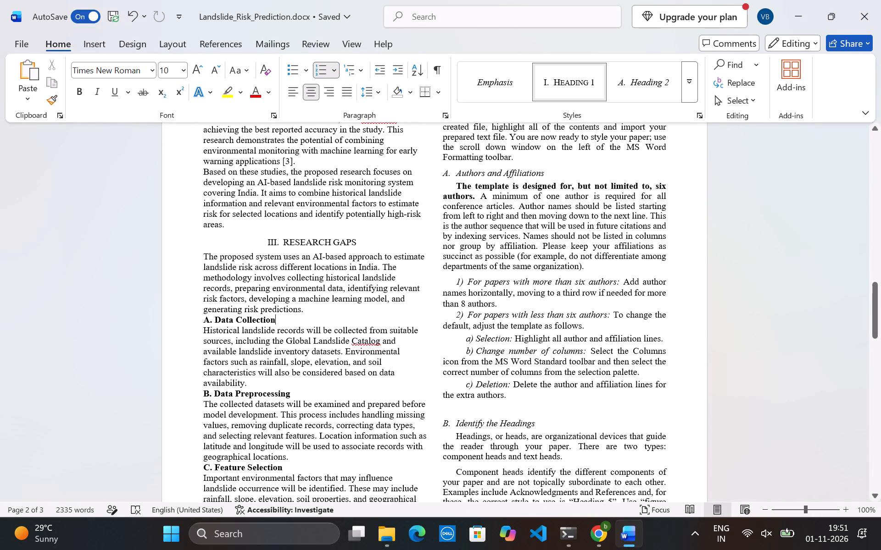
{"action": "left_click_drag", "start_coordinate": [253, 320], "coordinate": [203, 319]}
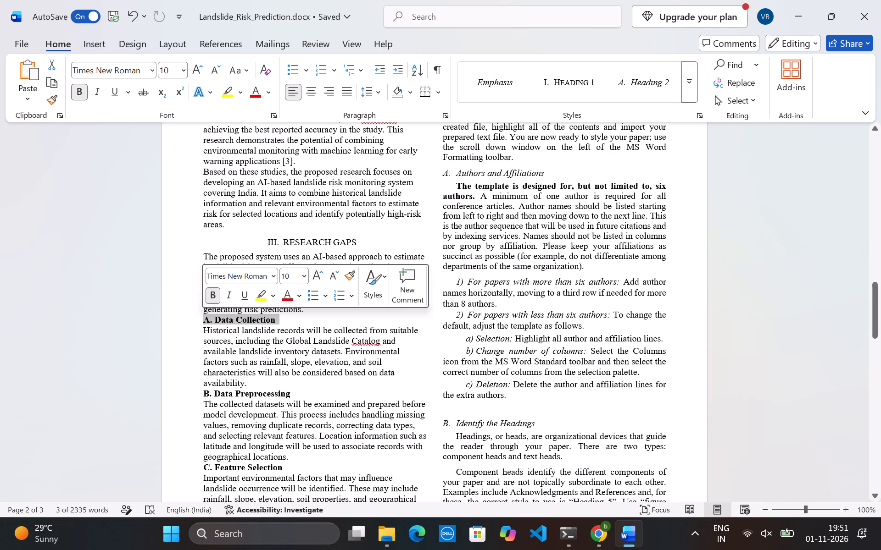
{"action": "left_click", "coordinate": [215, 296]}
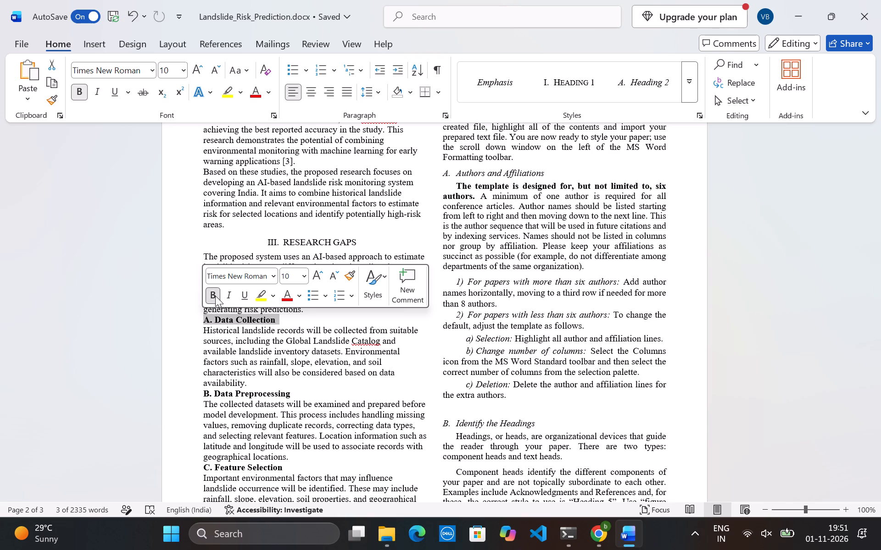
{"action": "left_click", "coordinate": [333, 319]}
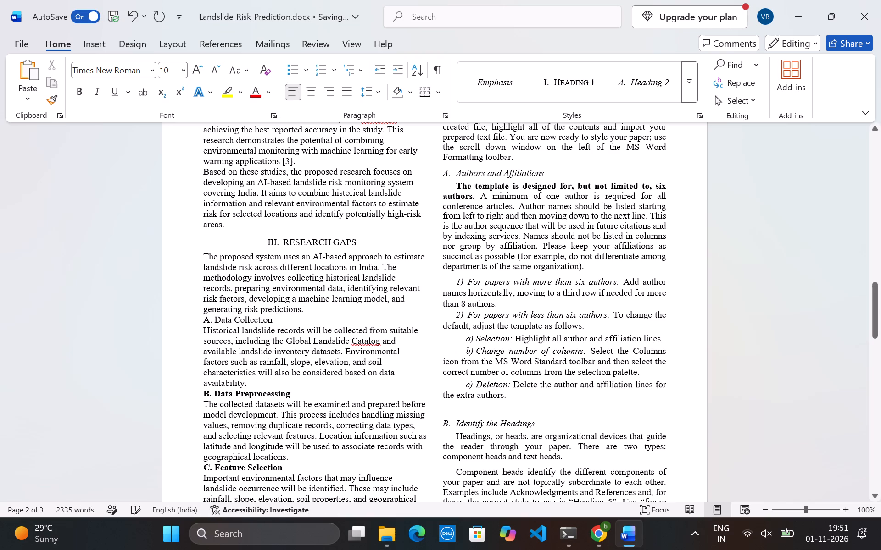
Copy the italic formatting of the template heading "Authors and Affiliations" onto the whole subheading "A. Data Collection" with Format Painter.
{"action": "left_click_drag", "start_coordinate": [458, 171], "coordinate": [528, 176]}
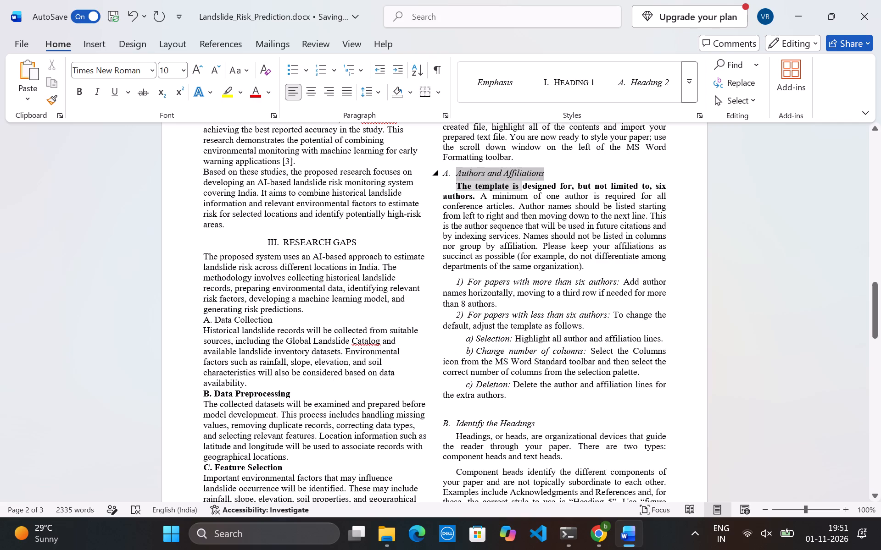
{"action": "left_click_drag", "start_coordinate": [528, 176], "coordinate": [541, 172]}
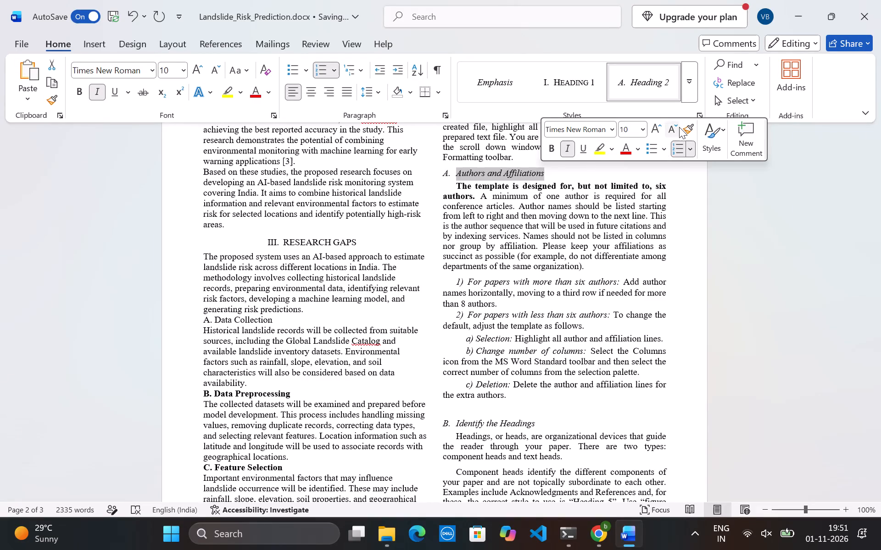
{"action": "left_click", "coordinate": [685, 128]}
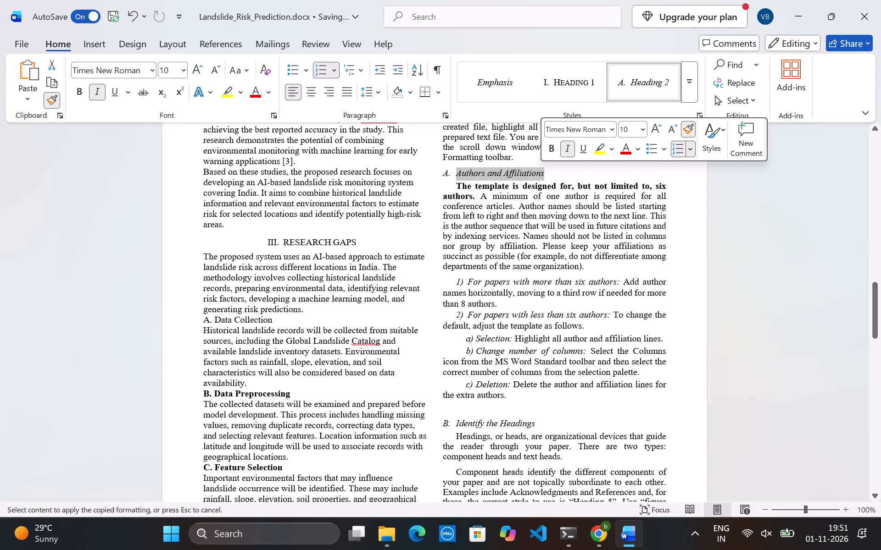
{"action": "left_click_drag", "start_coordinate": [215, 319], "coordinate": [268, 319]}
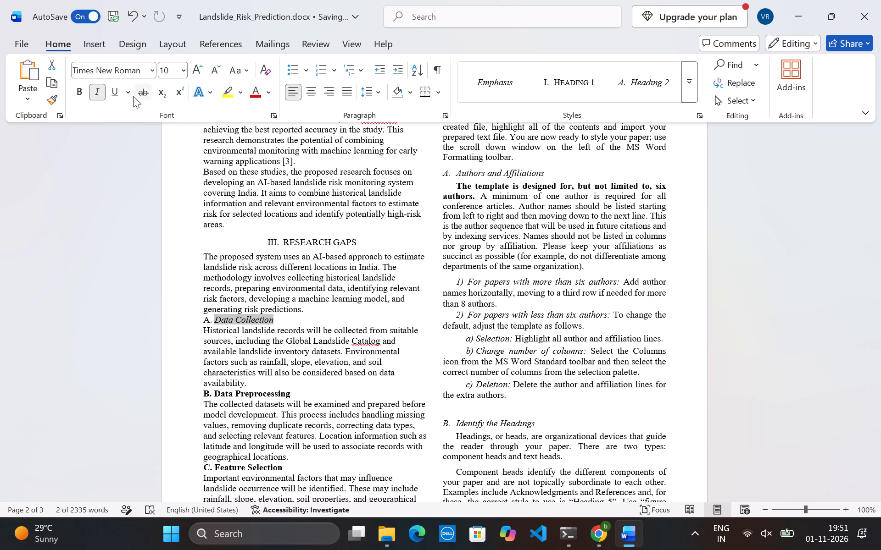
{"action": "left_click", "coordinate": [52, 99]}
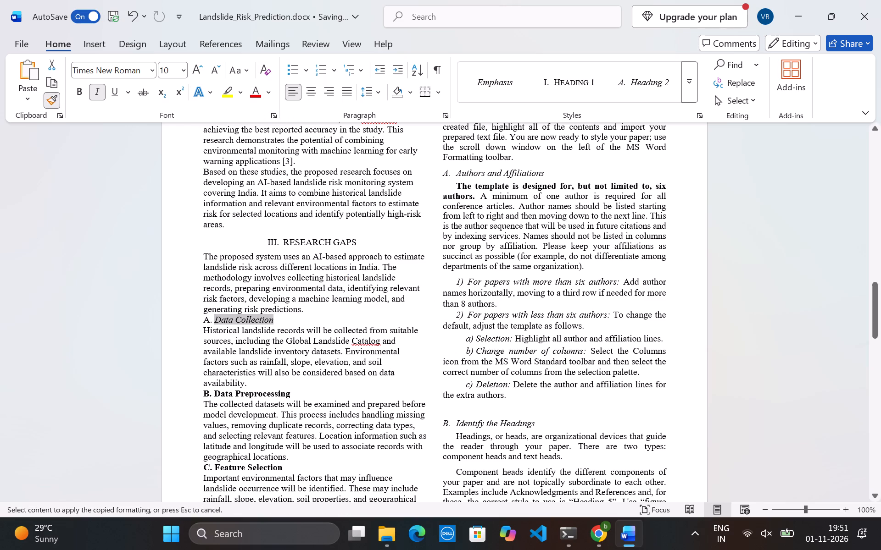
{"action": "left_click_drag", "start_coordinate": [212, 322], "coordinate": [204, 322]}
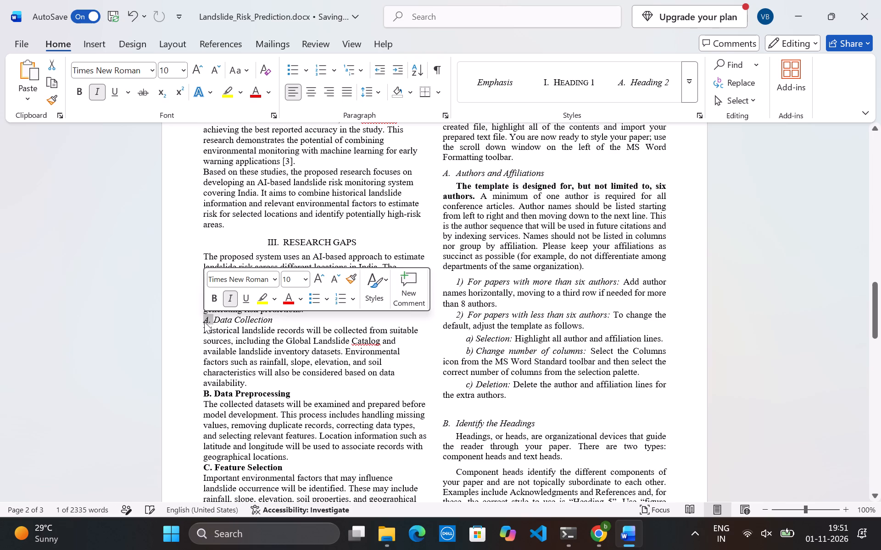
{"action": "left_click", "coordinate": [267, 319]}
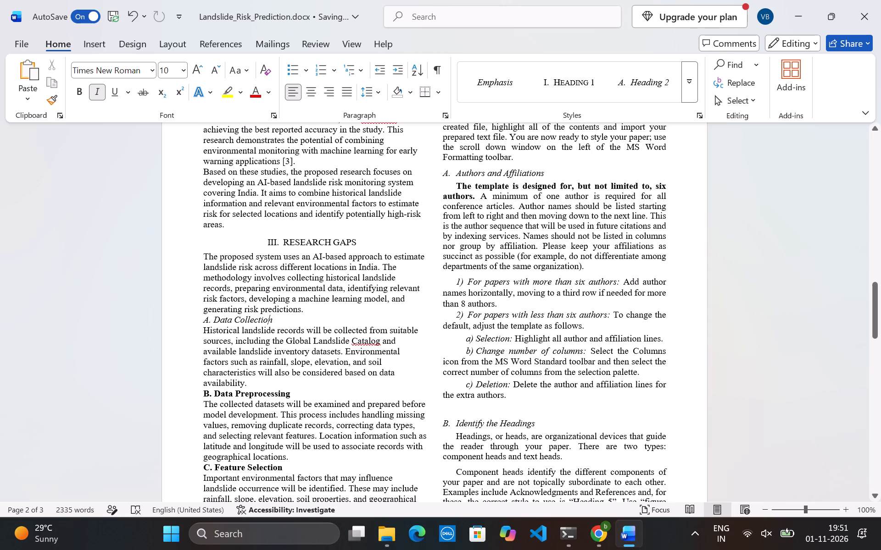
Carry the italic formatting of "A. Data Collection" over to the subheadings "B. Data Preprocessing" and "C. Feature Selection" with Format Painter.
{"action": "scroll", "coordinate": [311, 345], "scroll_direction": "down", "scroll_amount": 1}
{"action": "scroll", "coordinate": [311, 345], "scroll_direction": "right", "scroll_amount": 1}
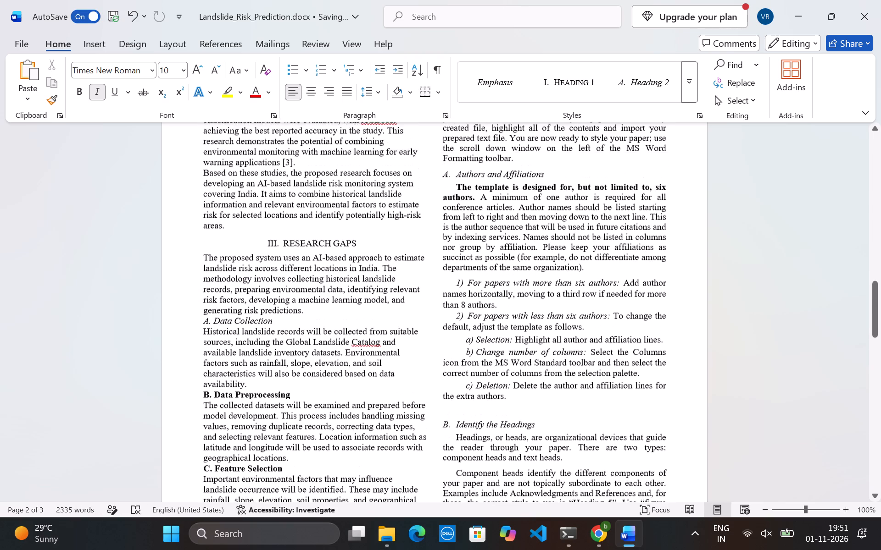
{"action": "scroll", "coordinate": [311, 345], "scroll_direction": "right", "scroll_amount": 1}
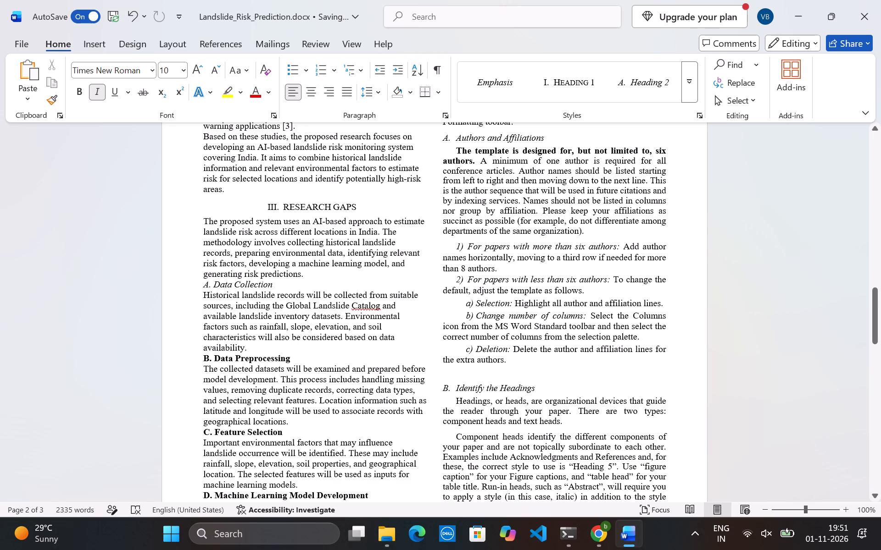
{"action": "left_click_drag", "start_coordinate": [274, 284], "coordinate": [207, 281]}
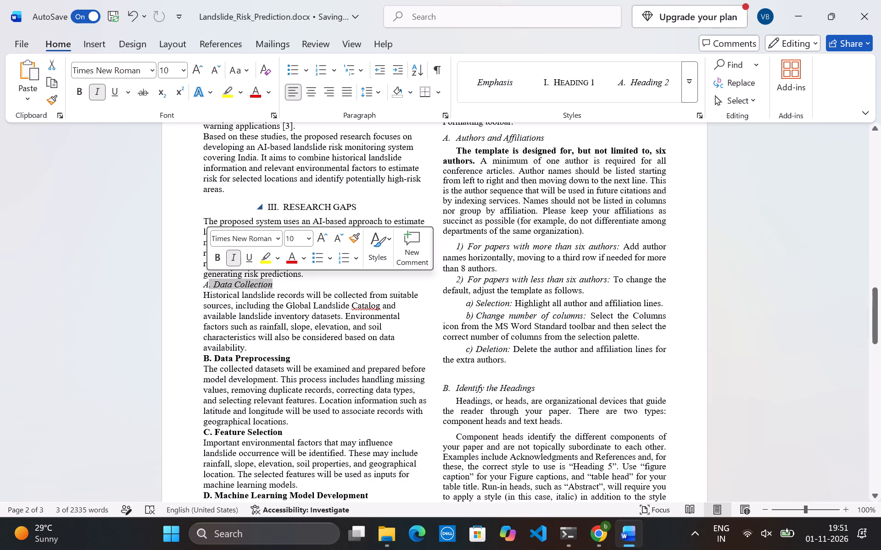
{"action": "left_click", "coordinate": [53, 99]}
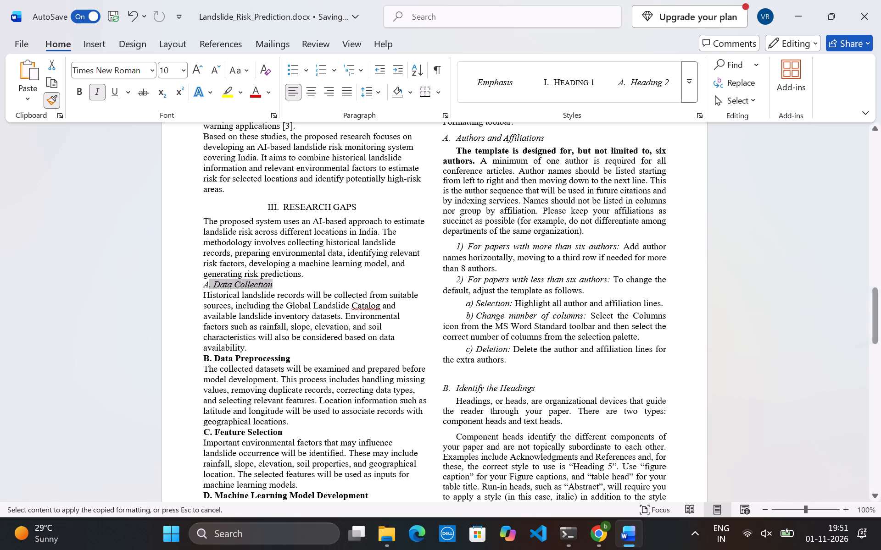
{"action": "left_click_drag", "start_coordinate": [289, 359], "coordinate": [195, 358]}
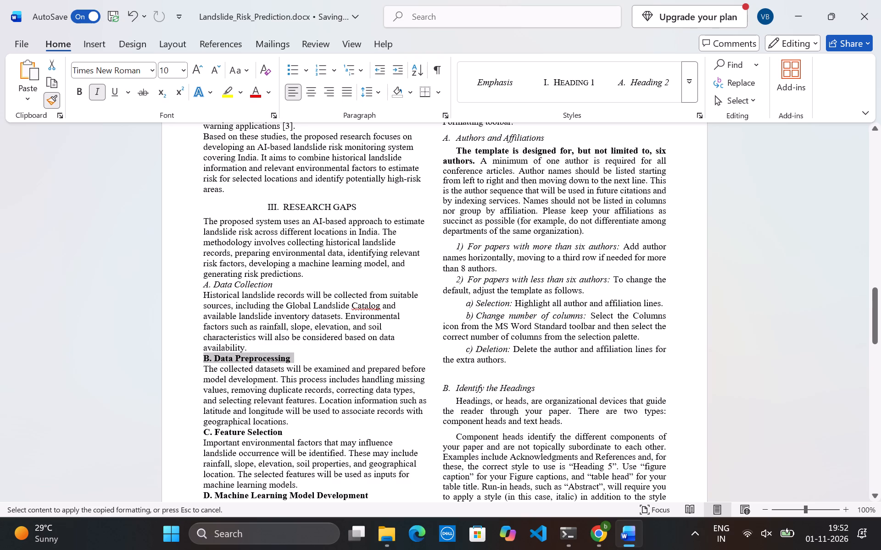
{"action": "left_click_drag", "start_coordinate": [195, 358], "coordinate": [195, 358]}
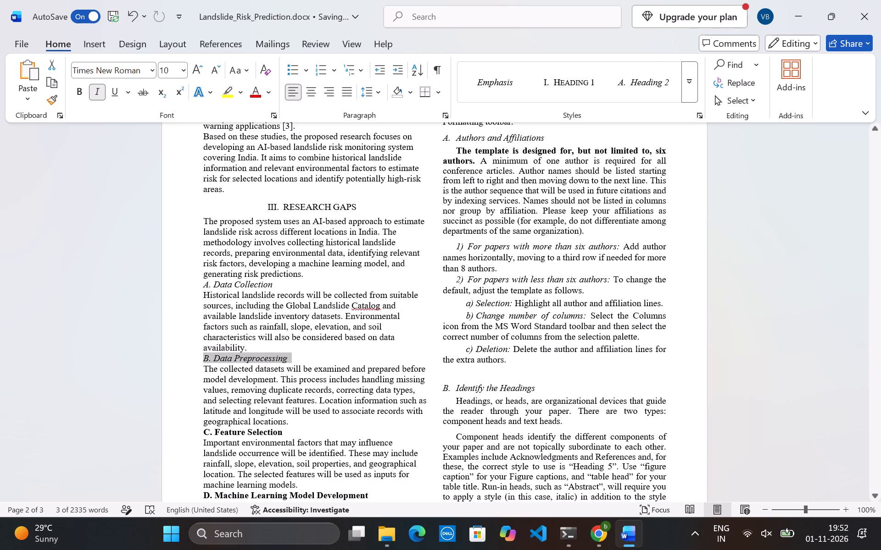
{"action": "left_click", "coordinate": [57, 100]}
{"action": "left_click_drag", "start_coordinate": [284, 434], "coordinate": [206, 430]}
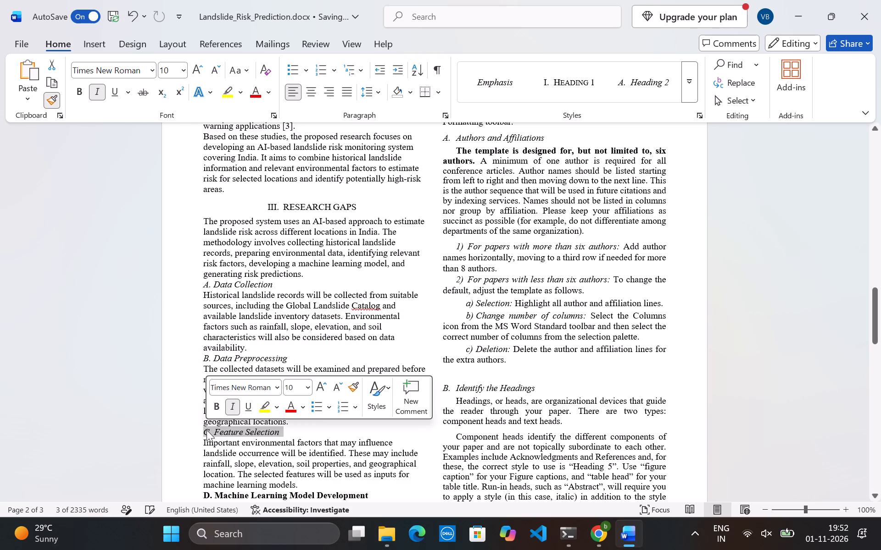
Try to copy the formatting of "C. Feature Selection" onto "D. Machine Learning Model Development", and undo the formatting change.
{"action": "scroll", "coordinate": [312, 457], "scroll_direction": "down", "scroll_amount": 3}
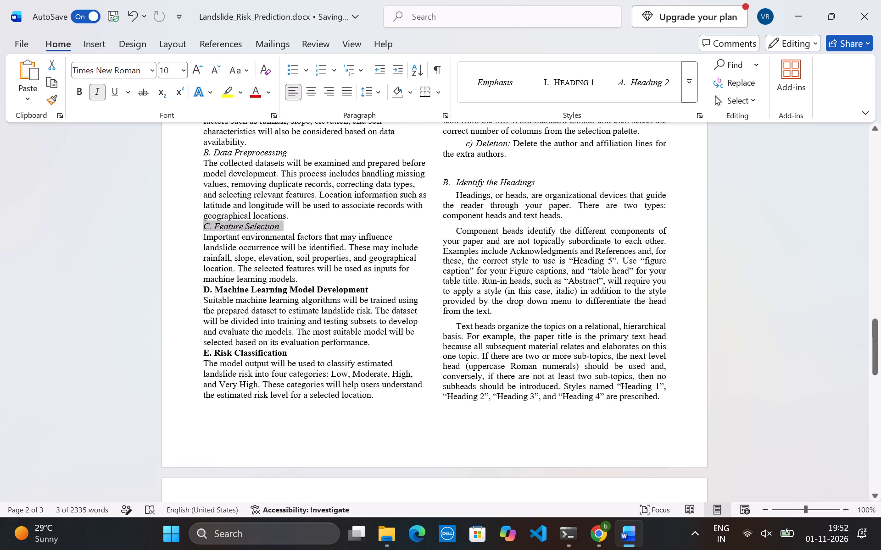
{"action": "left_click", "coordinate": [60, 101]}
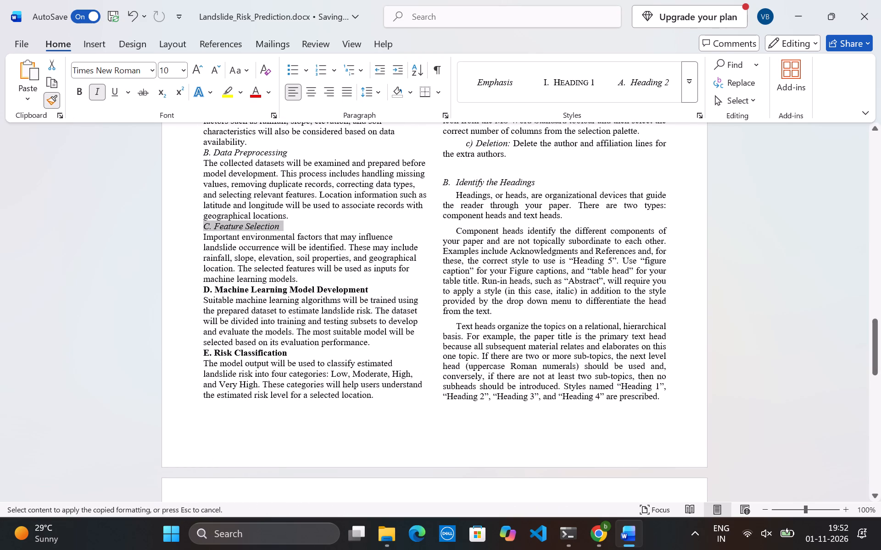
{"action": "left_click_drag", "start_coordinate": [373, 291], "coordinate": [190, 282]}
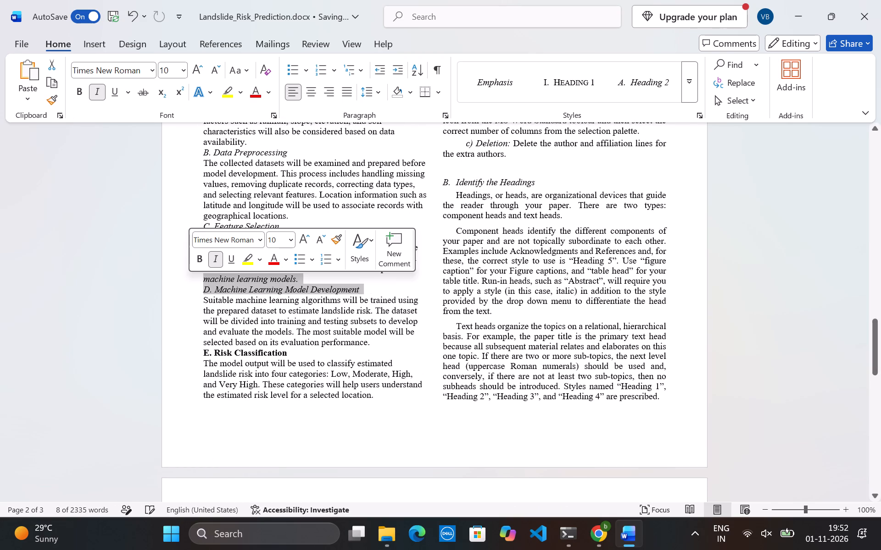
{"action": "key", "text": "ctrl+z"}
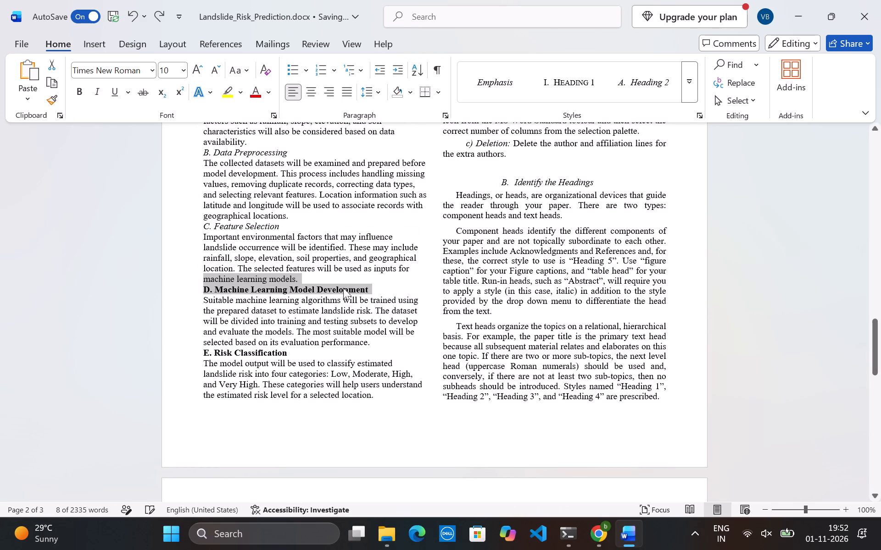
Copy the italic formatting of "C. Feature Selection" onto only the subheading "D. Machine Learning Model Development" with Format Painter.
{"action": "left_click", "coordinate": [374, 291]}
{"action": "left_click_drag", "start_coordinate": [374, 291], "coordinate": [212, 289]}
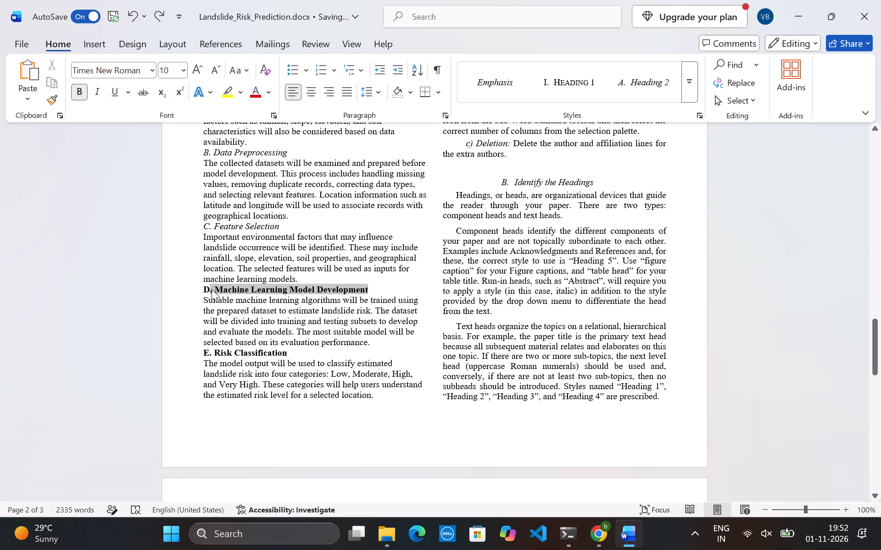
{"action": "left_click_drag", "start_coordinate": [212, 289], "coordinate": [205, 291]}
{"action": "scroll", "coordinate": [205, 291], "scroll_direction": "up", "scroll_amount": 1}
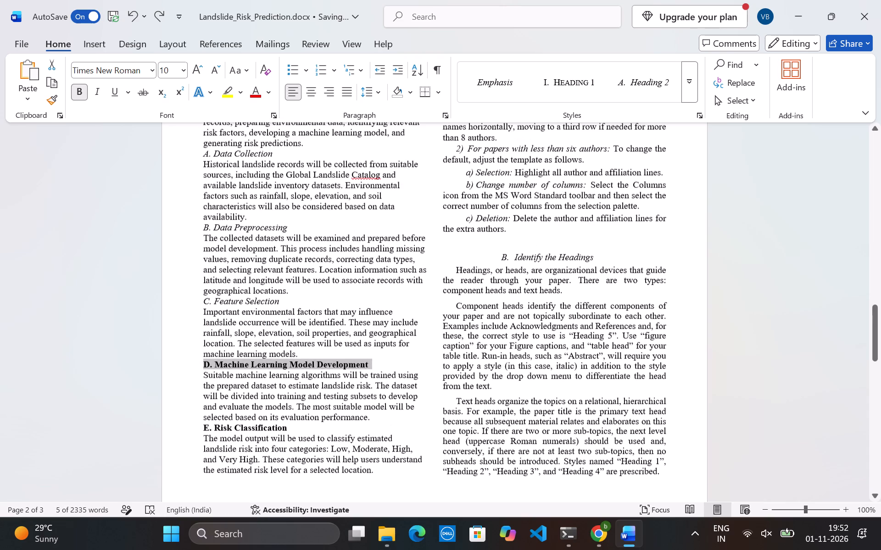
{"action": "scroll", "coordinate": [205, 291], "scroll_direction": "up", "scroll_amount": 1}
{"action": "left_click_drag", "start_coordinate": [281, 322], "coordinate": [205, 321]}
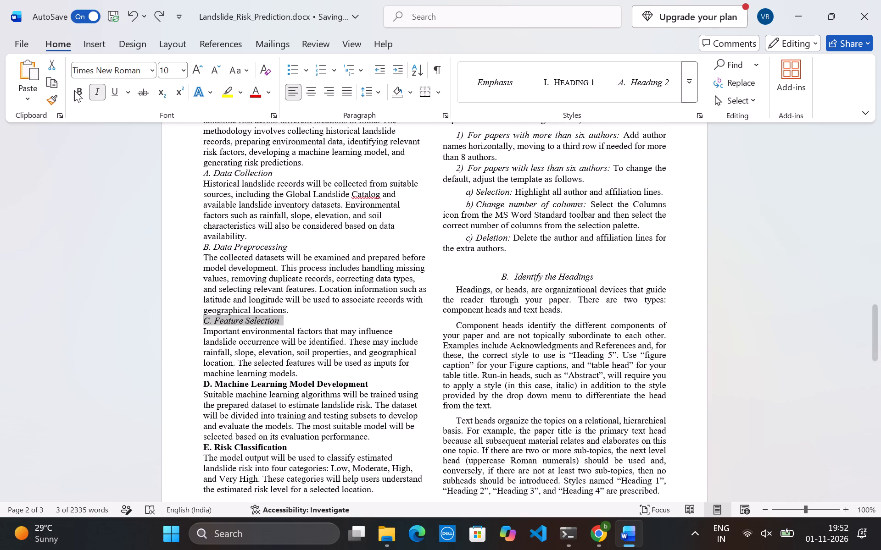
{"action": "left_click", "coordinate": [52, 99]}
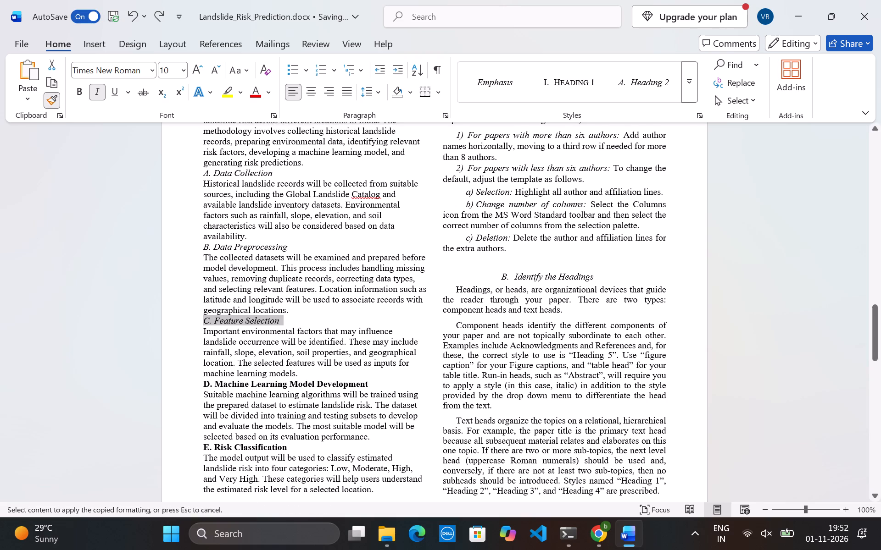
{"action": "left_click_drag", "start_coordinate": [370, 385], "coordinate": [210, 384]}
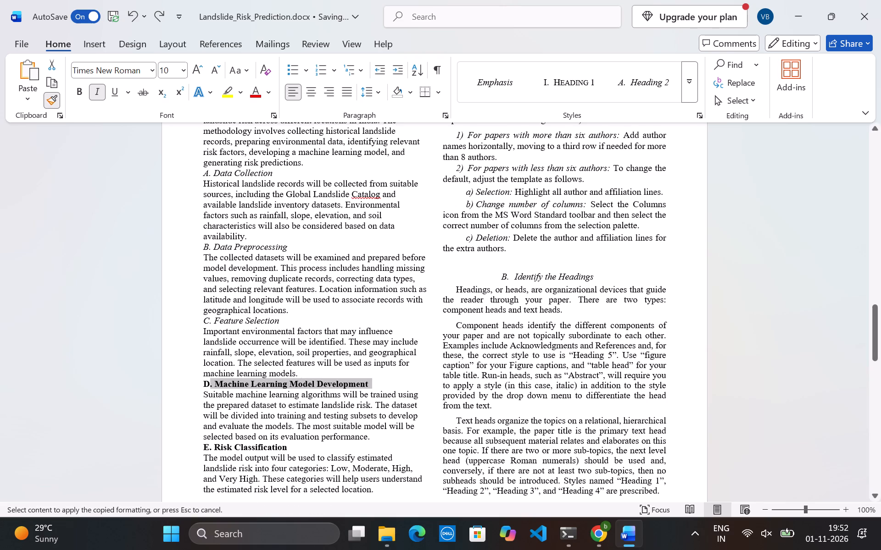
{"action": "left_click_drag", "start_coordinate": [210, 384], "coordinate": [205, 384]}
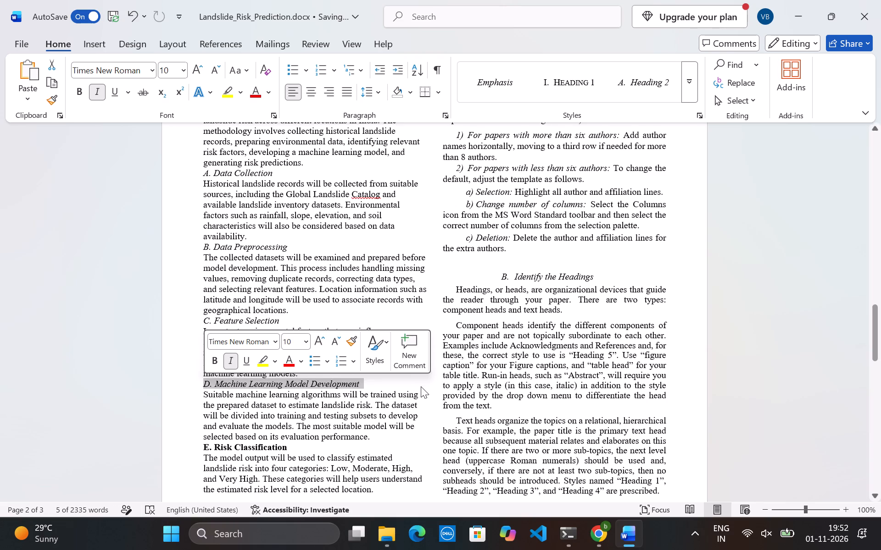
Carry the italic formatting of subheading D over to "E. Risk Classification" and "F. Risk Monitoring and Alerts" with Format Painter.
{"action": "left_click", "coordinate": [57, 100]}
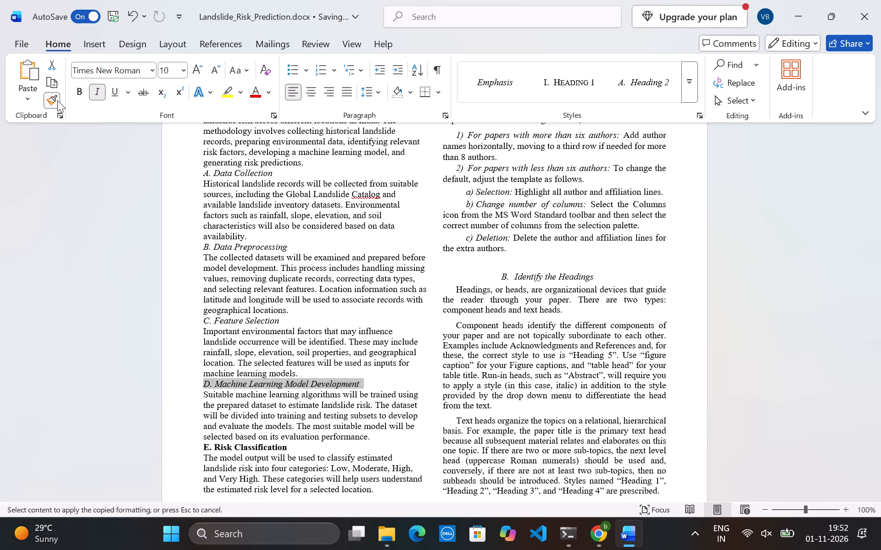
{"action": "scroll", "coordinate": [181, 279], "scroll_direction": "down", "scroll_amount": 2}
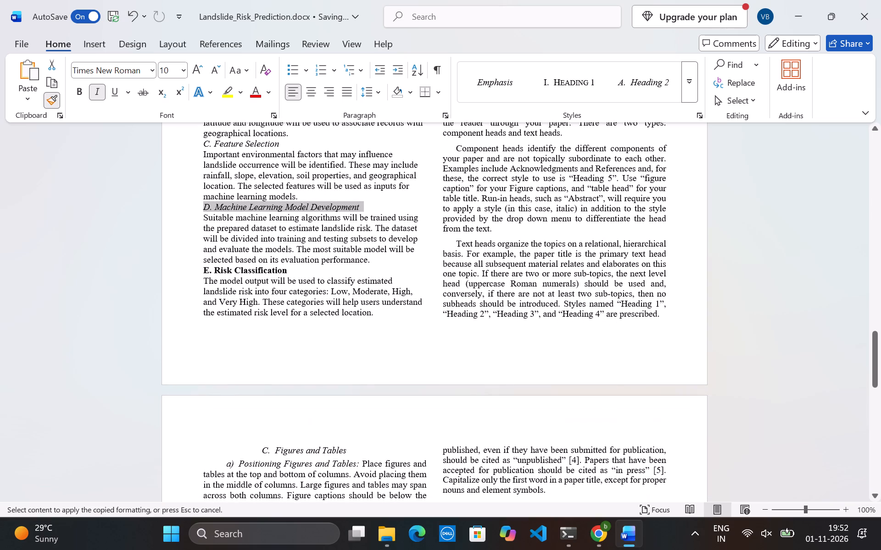
{"action": "left_click_drag", "start_coordinate": [289, 271], "coordinate": [189, 273]}
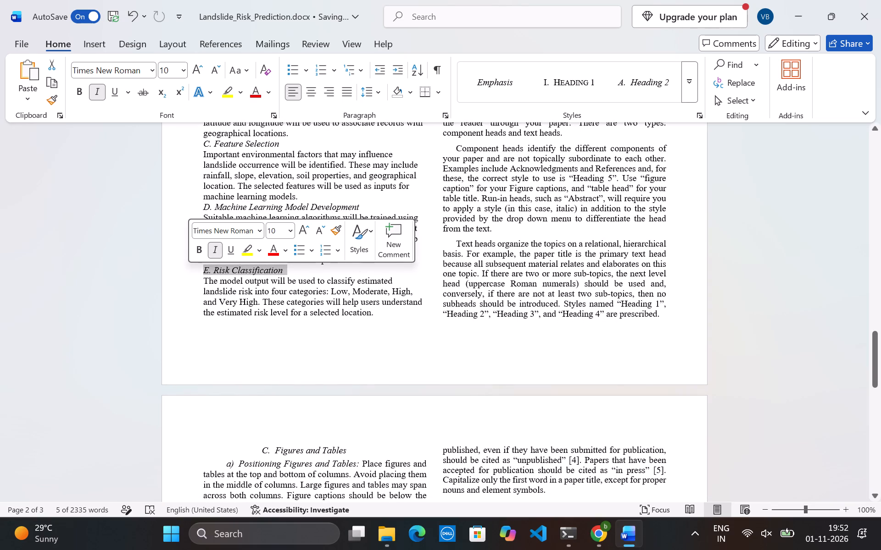
{"action": "left_click", "coordinate": [332, 237]}
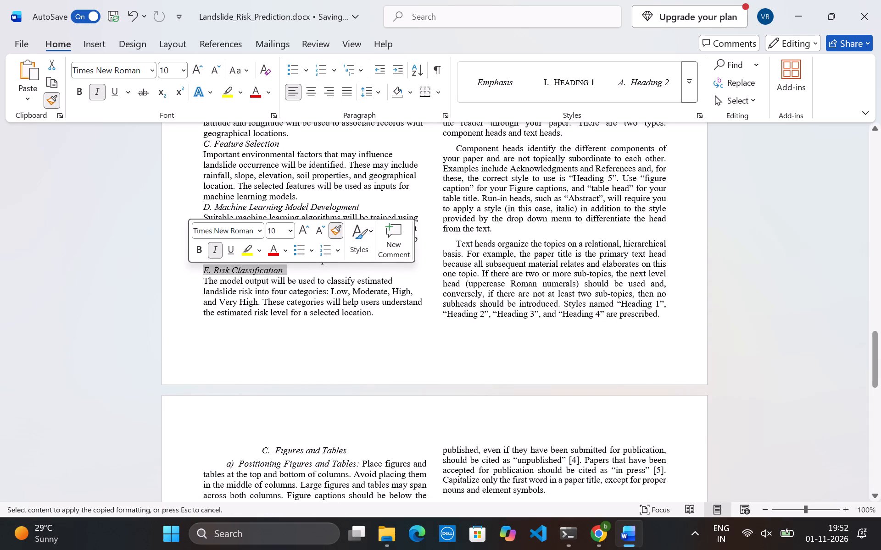
{"action": "scroll", "coordinate": [429, 310], "scroll_direction": "up", "scroll_amount": 7}
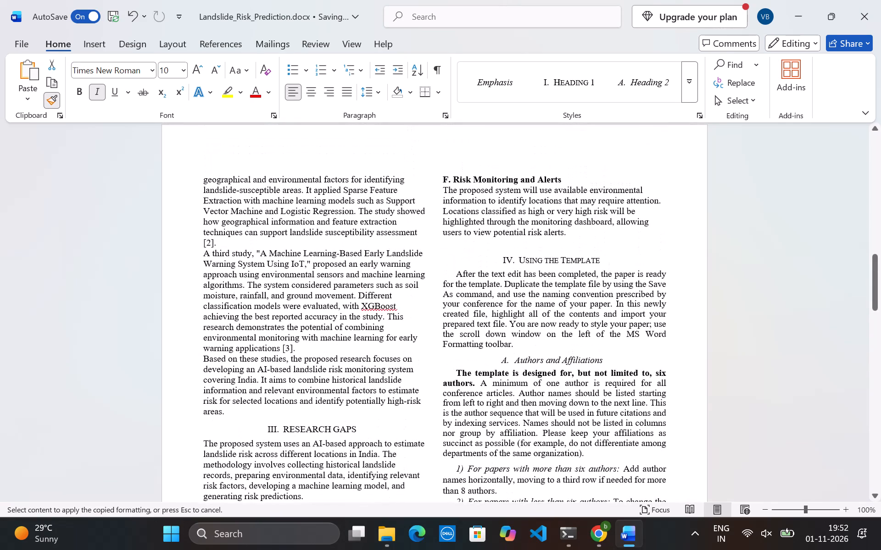
{"action": "scroll", "coordinate": [429, 310], "scroll_direction": "up", "scroll_amount": 1}
{"action": "left_click_drag", "start_coordinate": [563, 219], "coordinate": [480, 212]}
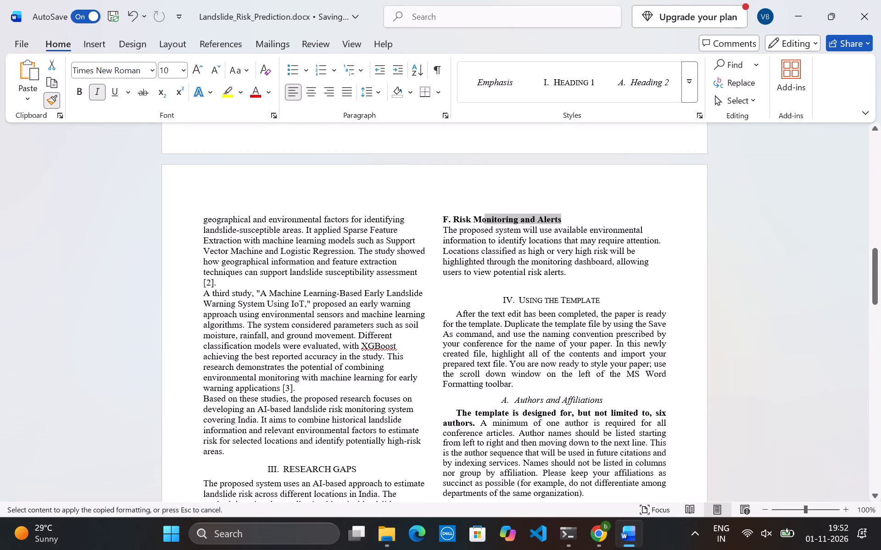
{"action": "left_click_drag", "start_coordinate": [480, 212], "coordinate": [441, 216]}
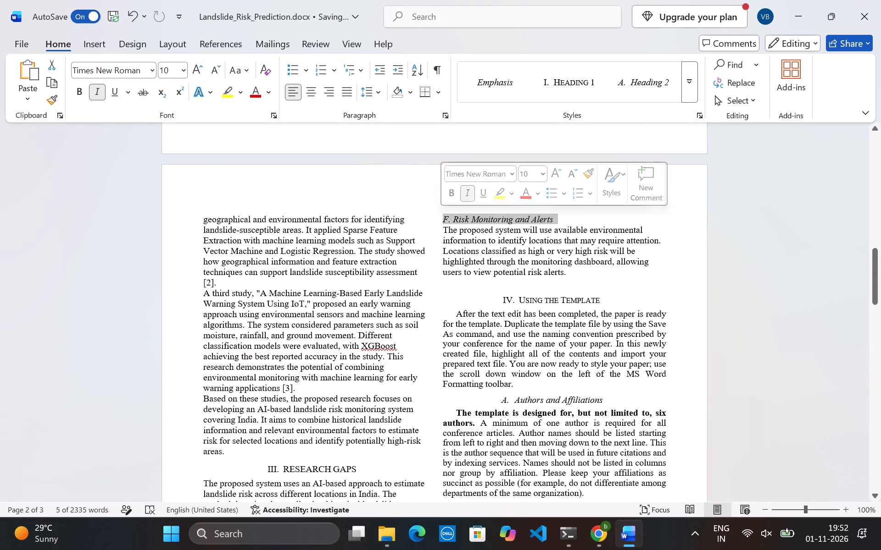
{"action": "left_click", "coordinate": [546, 221]}
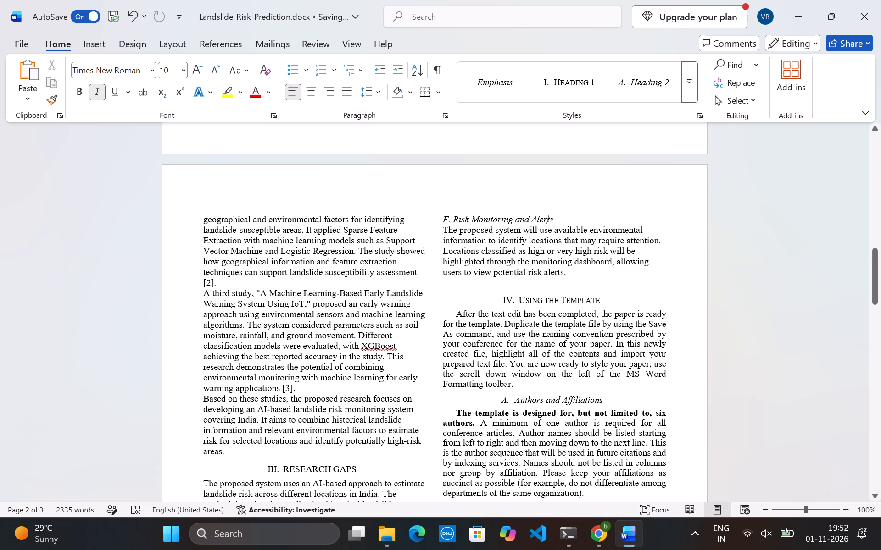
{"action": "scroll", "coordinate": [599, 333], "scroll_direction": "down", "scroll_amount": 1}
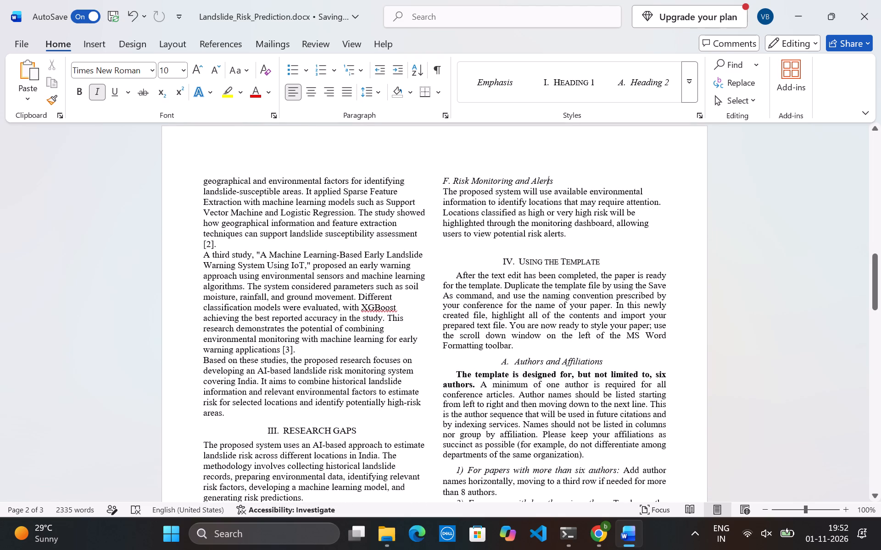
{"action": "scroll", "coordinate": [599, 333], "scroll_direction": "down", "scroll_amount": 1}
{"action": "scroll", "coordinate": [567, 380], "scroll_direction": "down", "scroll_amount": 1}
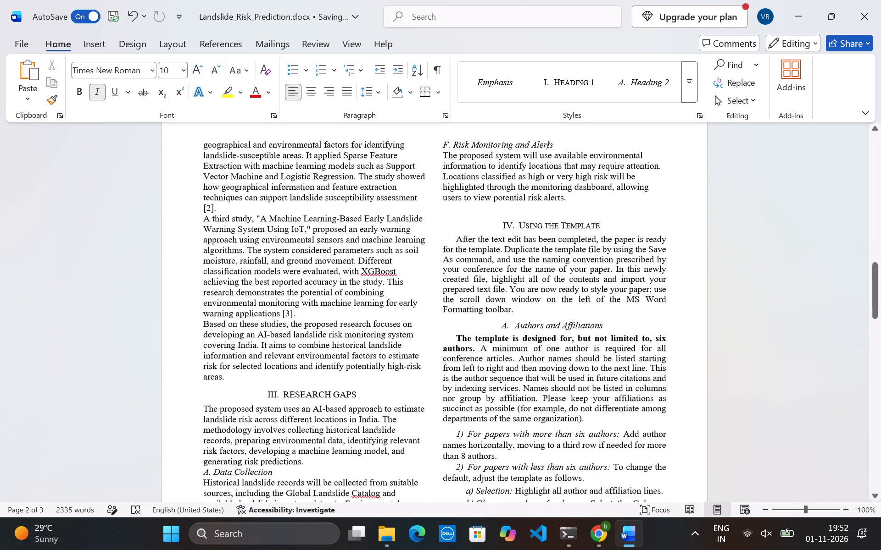
Look through the methodology subheadings and the remaining template sections, including figures, tables and references.
{"action": "scroll", "coordinate": [567, 380], "scroll_direction": "down", "scroll_amount": 2}
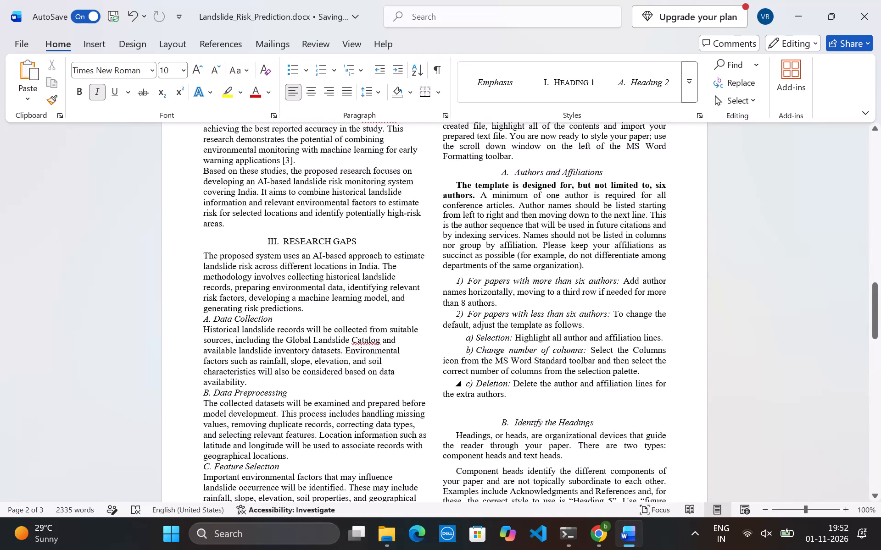
{"action": "scroll", "coordinate": [567, 380], "scroll_direction": "right", "scroll_amount": 1}
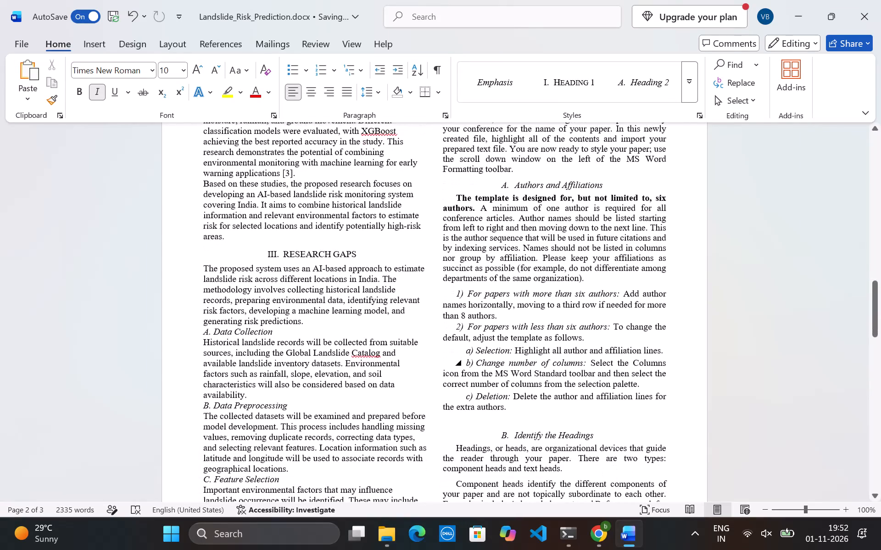
{"action": "scroll", "coordinate": [567, 380], "scroll_direction": "down", "scroll_amount": 1}
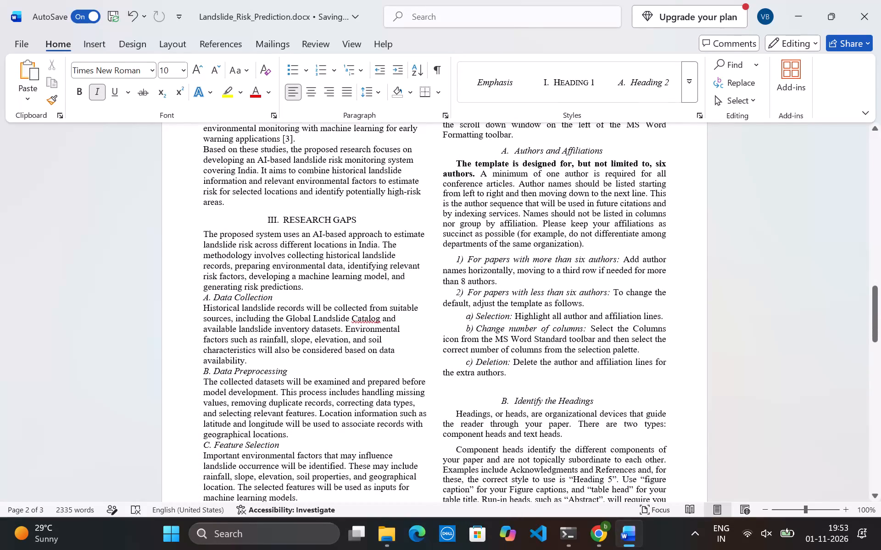
{"action": "scroll", "coordinate": [522, 344], "scroll_direction": "down", "scroll_amount": 6}
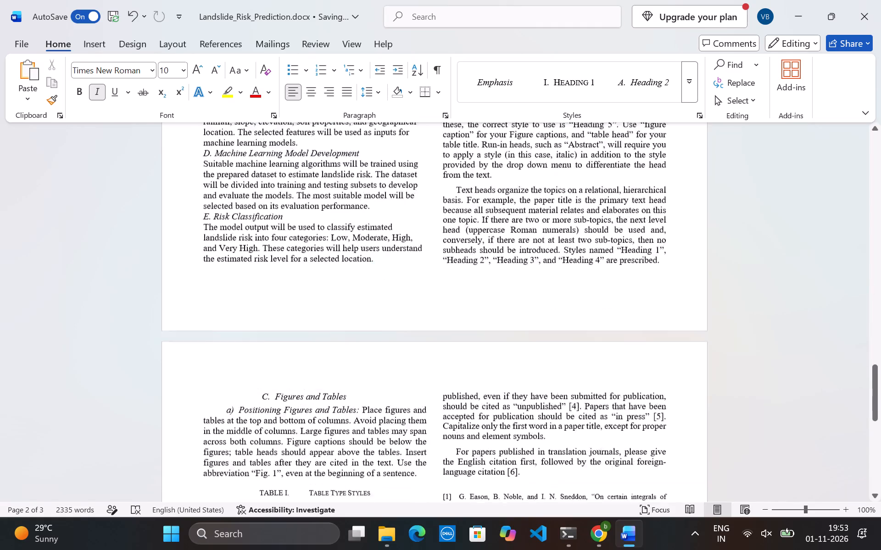
{"action": "scroll", "coordinate": [522, 344], "scroll_direction": "up", "scroll_amount": 3}
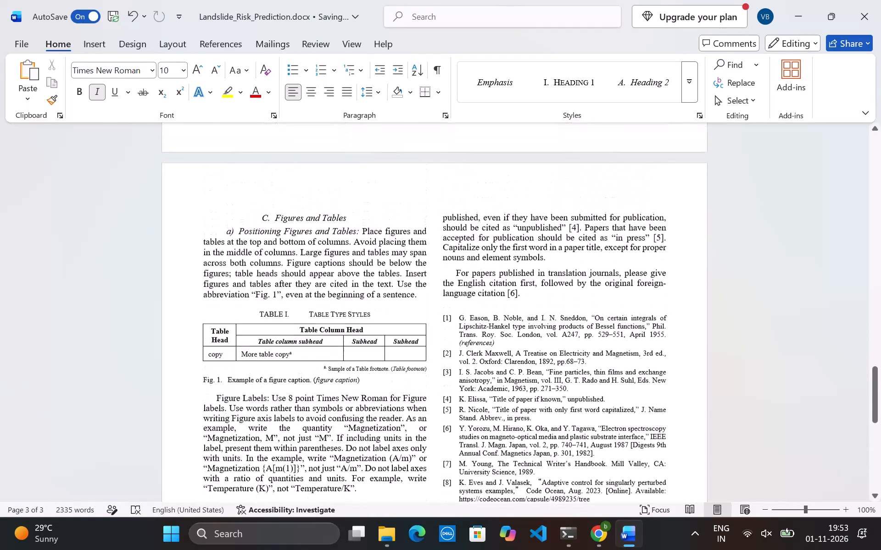
{"action": "scroll", "coordinate": [522, 344], "scroll_direction": "up", "scroll_amount": 4}
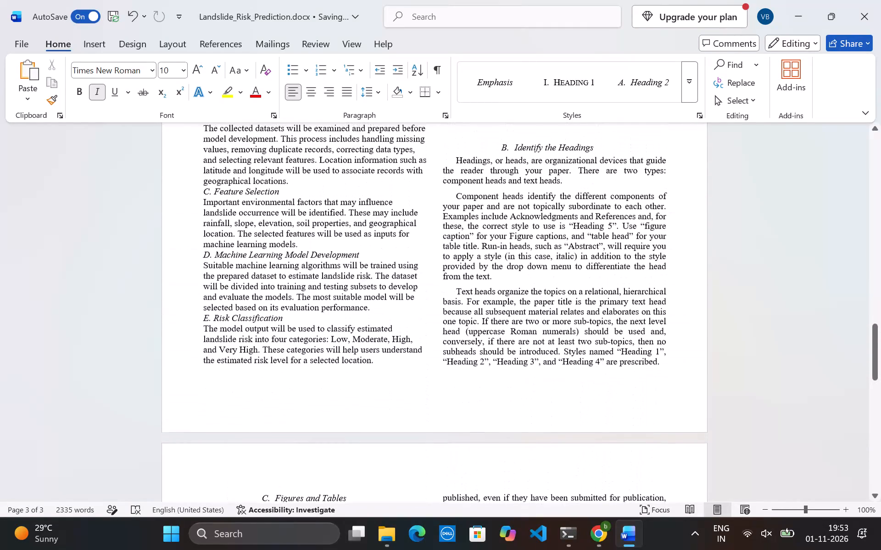
{"action": "scroll", "coordinate": [522, 344], "scroll_direction": "up", "scroll_amount": 2}
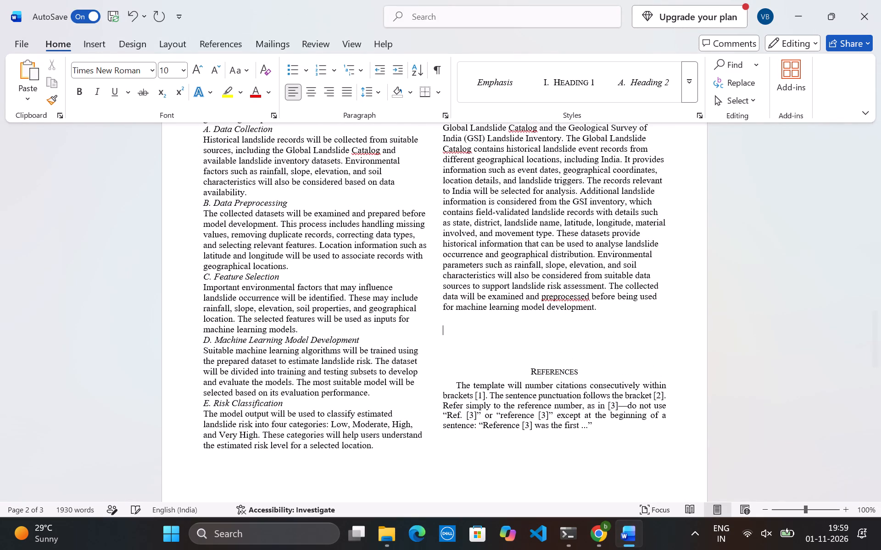
{"action": "key", "text": "BackSpace"}
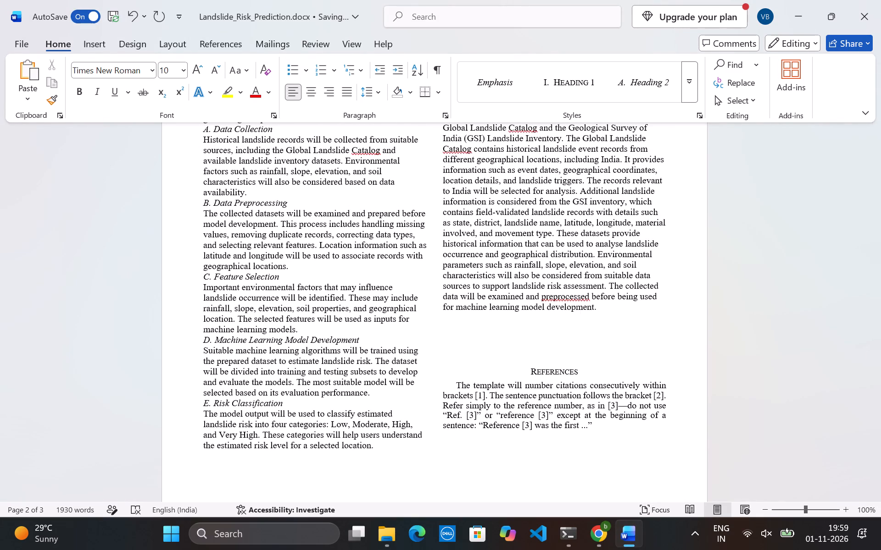
{"action": "key", "text": "Down"}
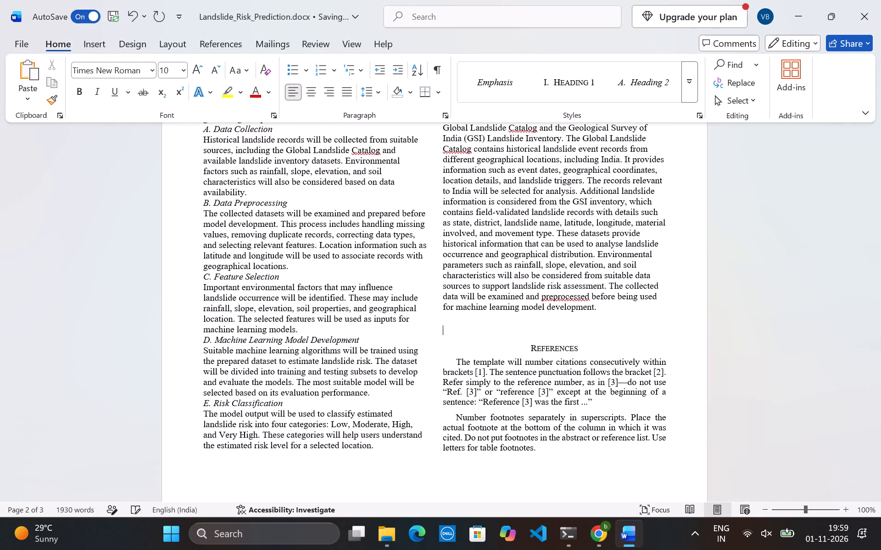
{"action": "key", "text": "BackSpace"}
{"action": "key", "text": "Down"}
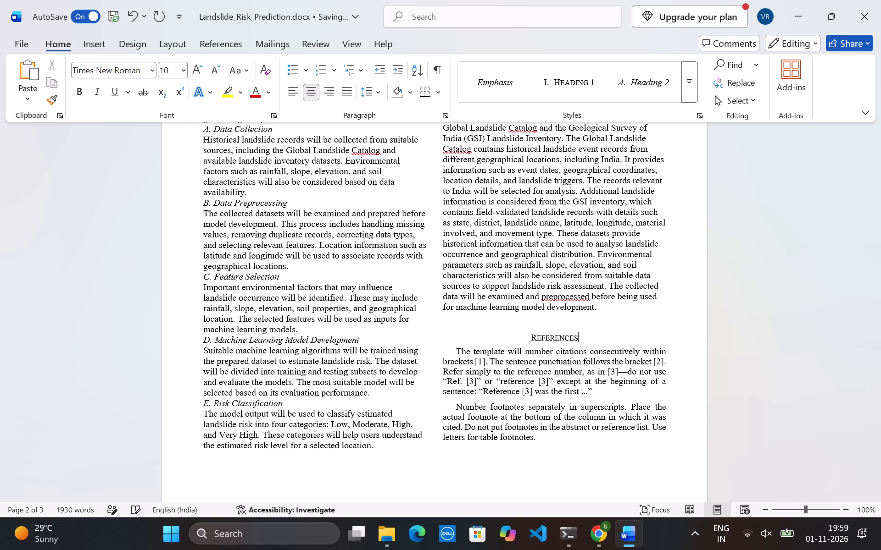
Replace the References heading text below the Dataset Description paragraph with "Implementation".
{"action": "scroll", "coordinate": [658, 307], "scroll_direction": "up", "scroll_amount": 5}
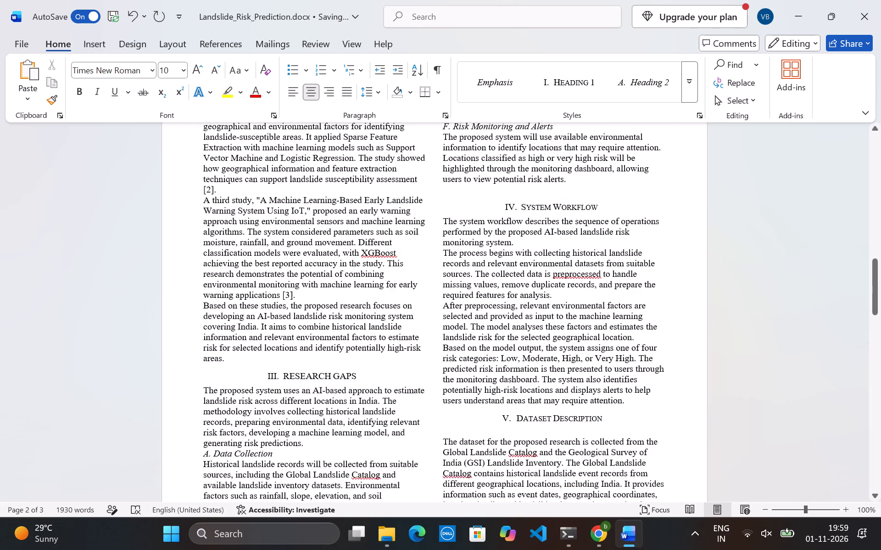
{"action": "scroll", "coordinate": [658, 307], "scroll_direction": "down", "scroll_amount": 4}
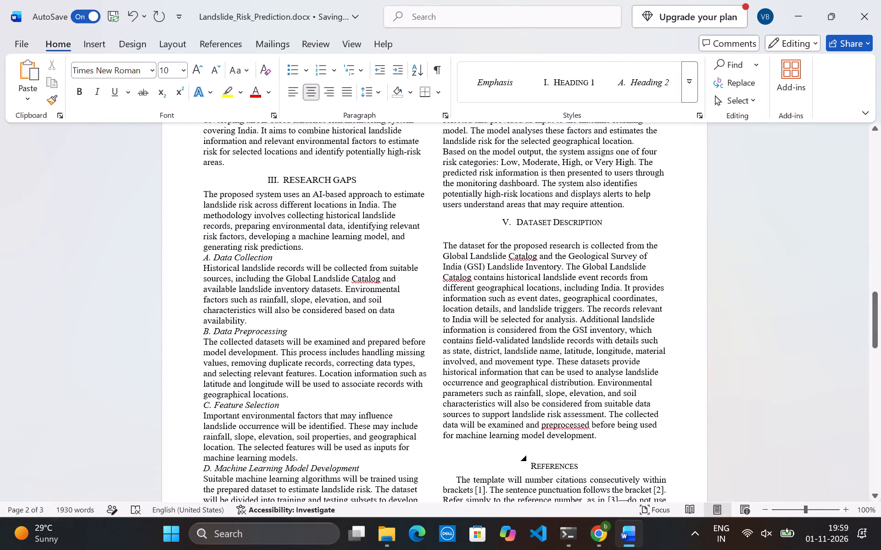
{"action": "key", "text": "space"}
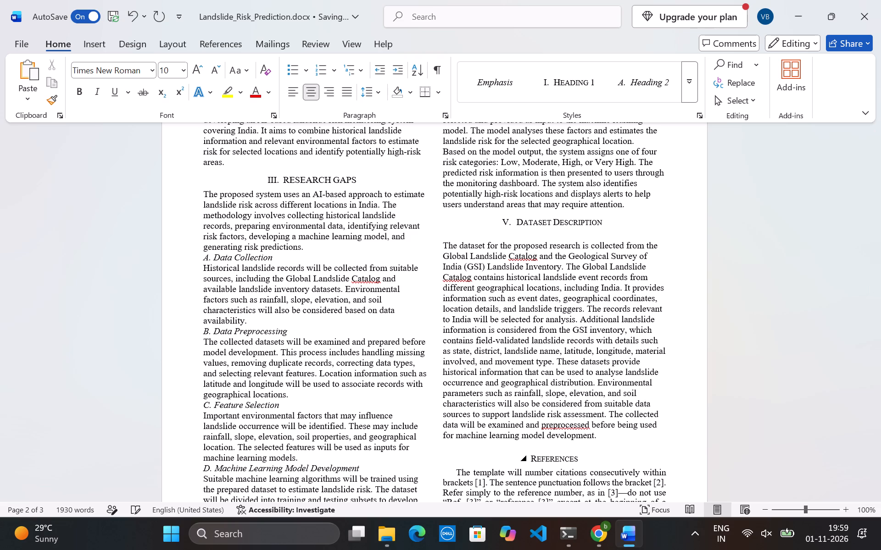
{"action": "key", "text": "i"}
{"action": "type", "text": "mpleme"}
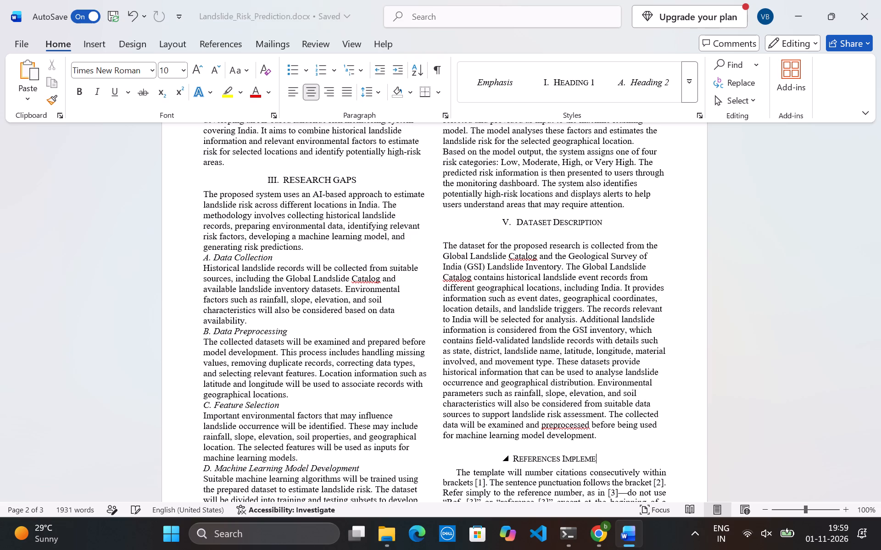
{"action": "key", "text": "BackSpace"}
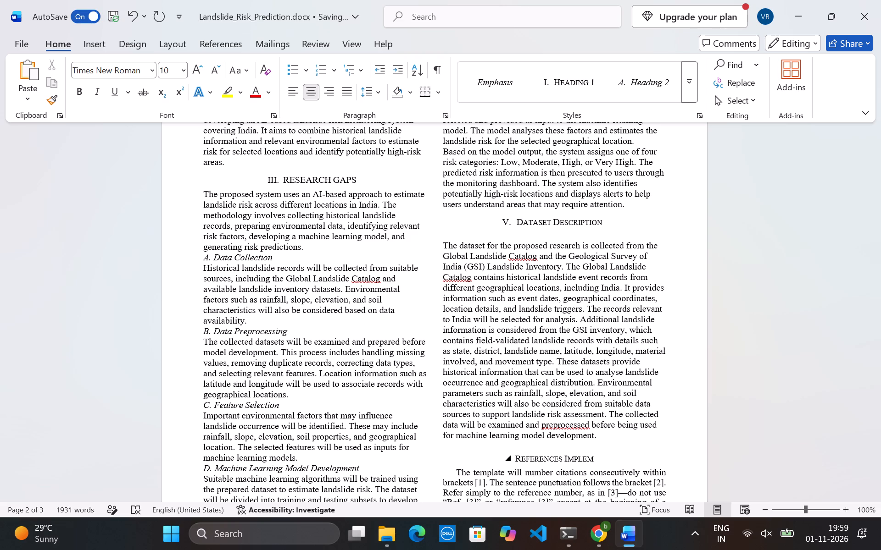
{"action": "type", "text": "enta"}
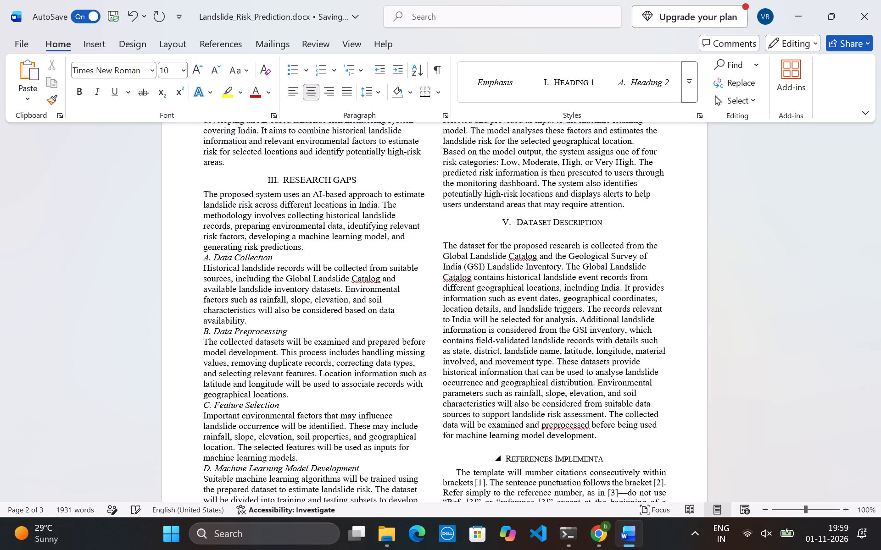
{"action": "type", "text": "tion"}
{"action": "key", "text": "Left"}
{"action": "key", "text": "Left"}
{"action": "key", "text": "Left"}
{"action": "key", "text": "Left"}
{"action": "key", "text": "Left"}
{"action": "key", "text": "Left"}
{"action": "key", "text": "Left"}
{"action": "key", "text": "Left"}
{"action": "key", "text": "Left"}
{"action": "key", "text": "Left"}
{"action": "key", "text": "Left"}
{"action": "key", "text": "Left"}
{"action": "key", "text": "Left"}
{"action": "key", "text": "Left"}
{"action": "key", "text": "Left"}
{"action": "key", "text": "Left"}
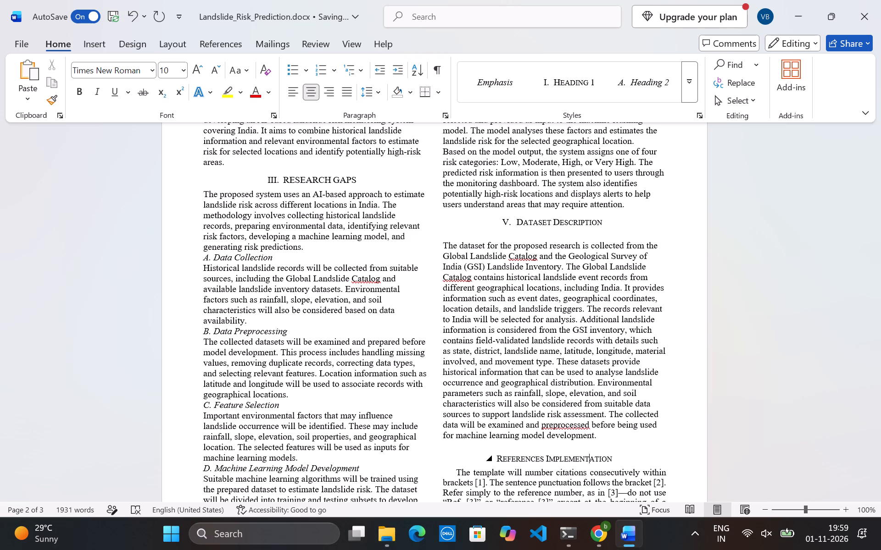
{"action": "key", "text": "Right"}
{"action": "key", "text": "Right"}
{"action": "key", "text": "BackSpace"}
{"action": "key", "text": "BackSpace"}
{"action": "key", "text": "BackSpace"}
{"action": "key", "text": "BackSpace"}
{"action": "key", "text": "BackSpace"}
{"action": "key", "text": "BackSpace"}
{"action": "key", "text": "BackSpace"}
{"action": "key", "text": "BackSpace"}
{"action": "key", "text": "BackSpace"}
{"action": "key", "text": "BackSpace"}
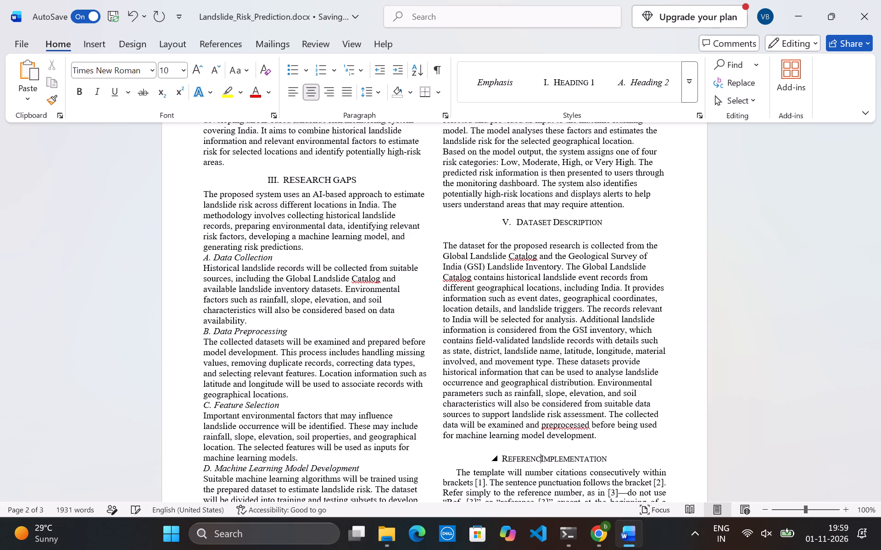
{"action": "key", "text": "BackSpace"}
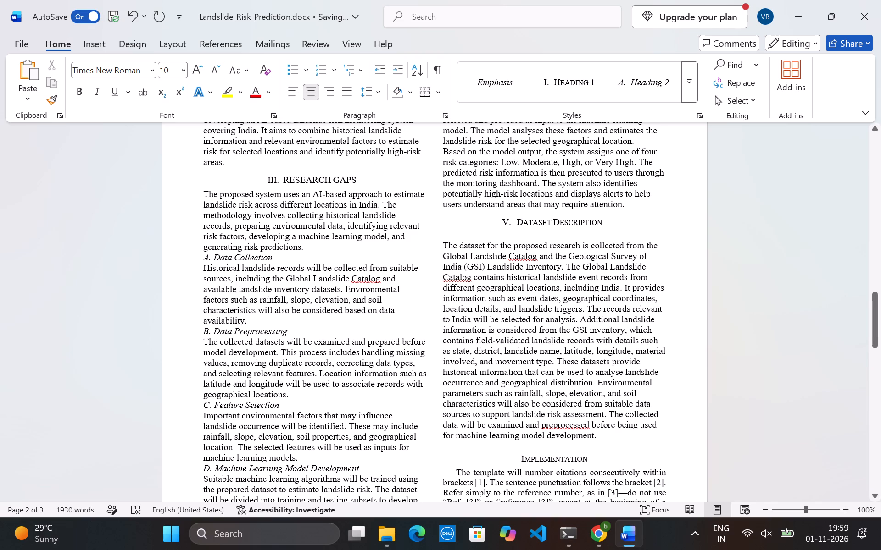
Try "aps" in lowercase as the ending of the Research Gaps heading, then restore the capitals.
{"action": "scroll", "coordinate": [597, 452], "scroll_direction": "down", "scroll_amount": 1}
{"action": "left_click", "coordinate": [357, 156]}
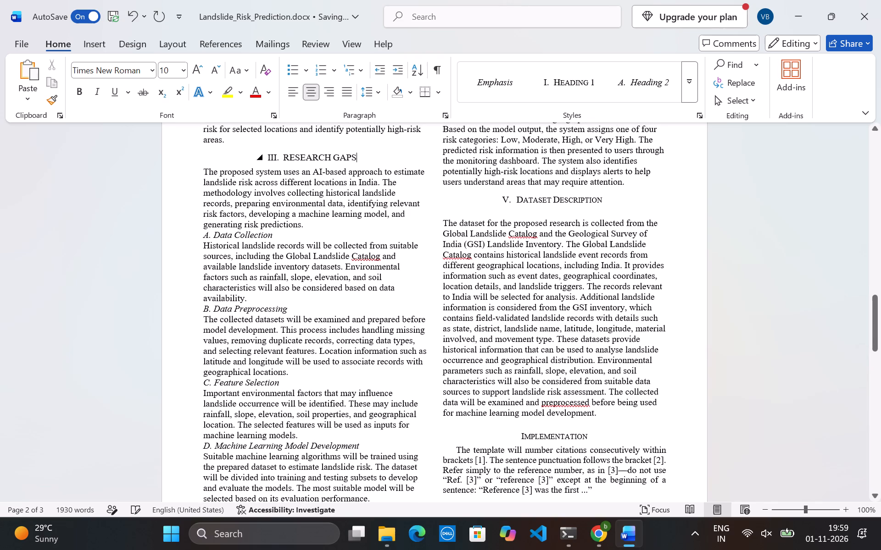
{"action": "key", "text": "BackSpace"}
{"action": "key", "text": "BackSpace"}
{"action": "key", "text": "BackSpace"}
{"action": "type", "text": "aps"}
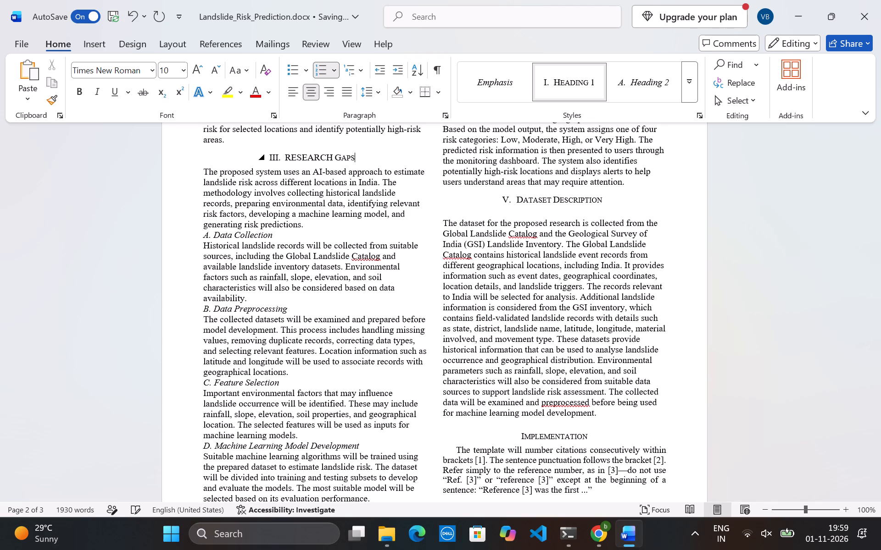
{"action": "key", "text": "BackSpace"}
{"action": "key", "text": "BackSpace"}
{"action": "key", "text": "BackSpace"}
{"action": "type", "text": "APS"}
Copy the numbered Dataset Description heading and paste it directly in front of the Implementation heading text.
{"action": "scroll", "coordinate": [496, 329], "scroll_direction": "down", "scroll_amount": 1}
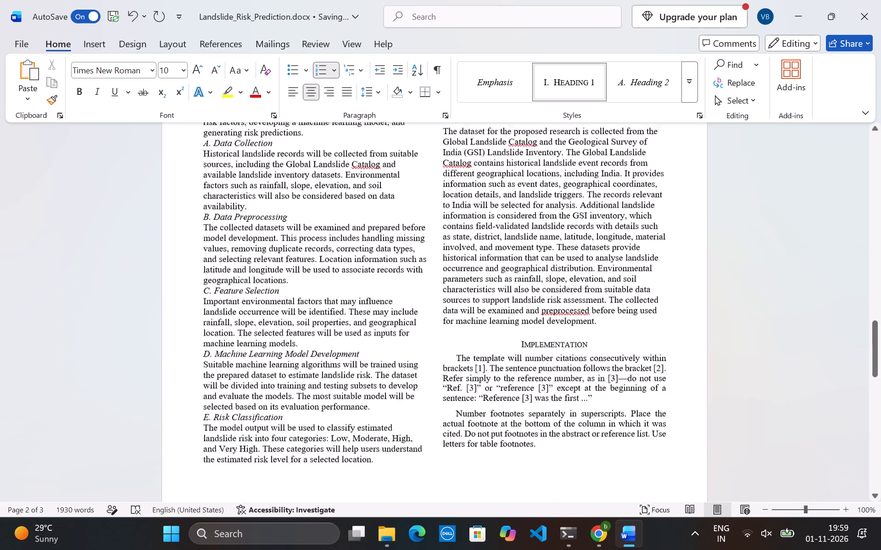
{"action": "scroll", "coordinate": [496, 329], "scroll_direction": "down", "scroll_amount": 1}
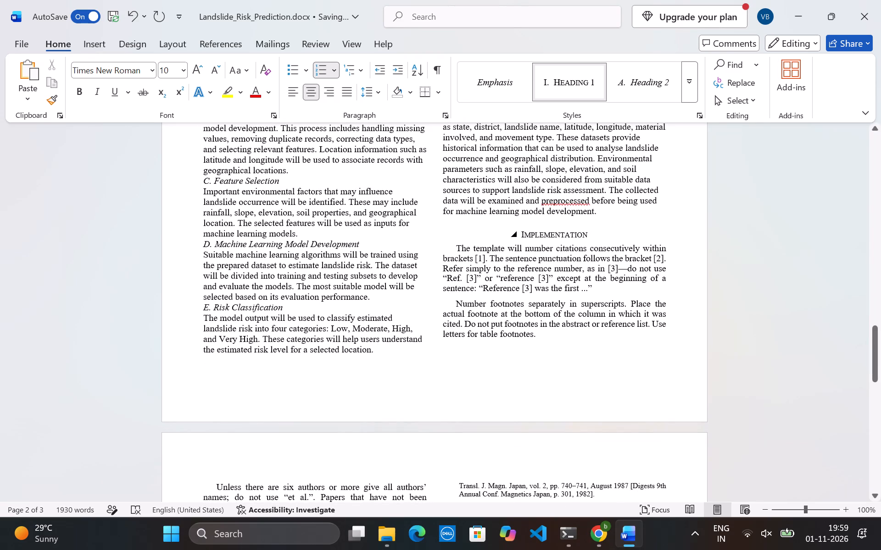
{"action": "scroll", "coordinate": [521, 234], "scroll_direction": "up", "scroll_amount": 2}
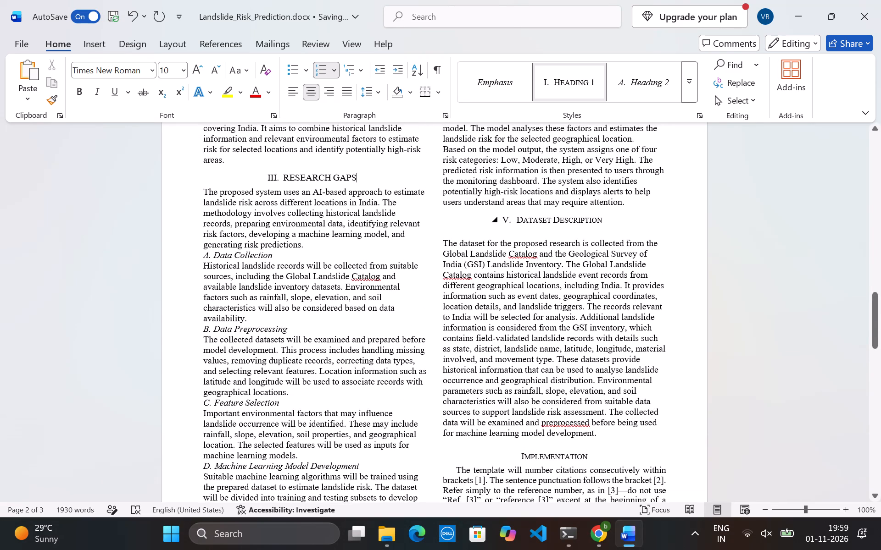
{"action": "left_click_drag", "start_coordinate": [513, 223], "coordinate": [538, 218]}
{"action": "left_click_drag", "start_coordinate": [538, 218], "coordinate": [608, 213]}
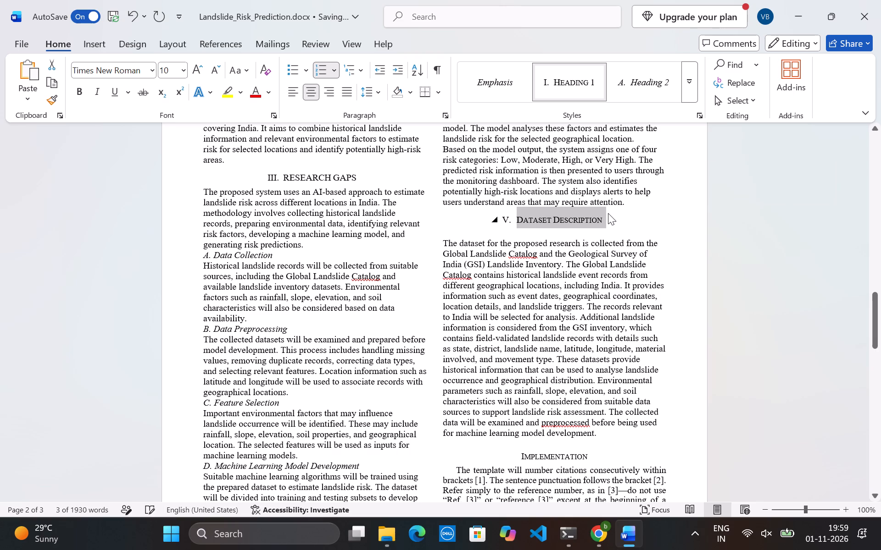
{"action": "key", "text": "ctrl+c"}
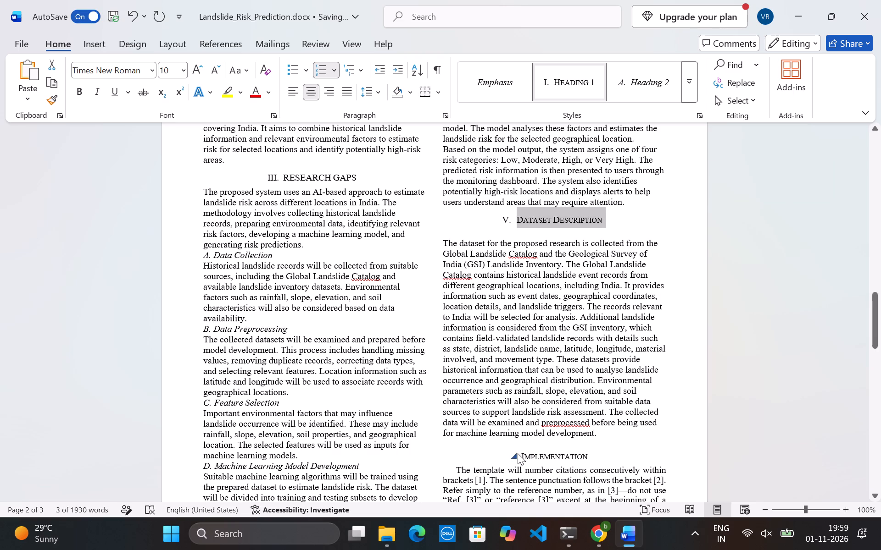
{"action": "left_click", "coordinate": [520, 456]}
{"action": "key", "text": "ctrl+v"}
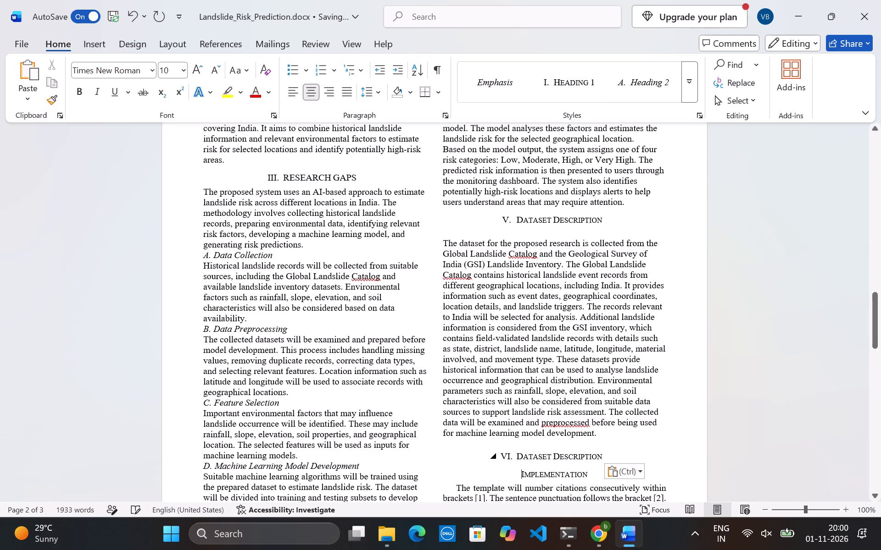
Merge Implementation into the pasted numbered heading and delete the words "Dataset Description" from it.
{"action": "key", "text": "BackSpace"}
{"action": "key", "text": "BackSpace"}
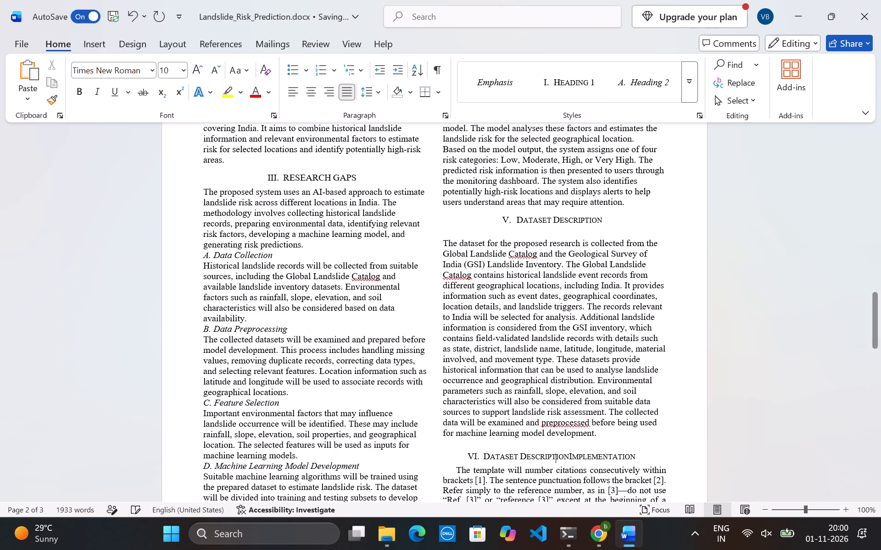
{"action": "key", "text": "BackSpace"}
{"action": "key", "text": "BackSpace"}
{"action": "key", "text": "BackSpace"}
{"action": "key", "text": "BackSpace"}
{"action": "key", "text": "BackSpace"}
{"action": "key", "text": "BackSpace"}
{"action": "key", "text": "BackSpace"}
{"action": "key", "text": "BackSpace"}
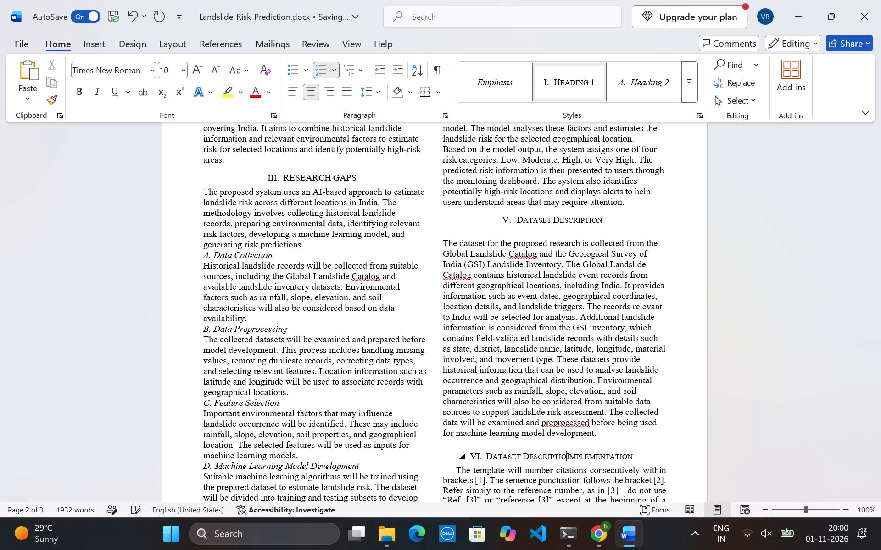
{"action": "key", "text": "BackSpace"}
{"action": "key", "text": "BackSpace"}
{"action": "key", "text": "BackSpace"}
{"action": "key", "text": "BackSpace"}
{"action": "key", "text": "BackSpace"}
{"action": "key", "text": "BackSpace"}
{"action": "key", "text": "BackSpace"}
{"action": "key", "text": "BackSpace"}
{"action": "key", "text": "BackSpace"}
{"action": "key", "text": "BackSpace"}
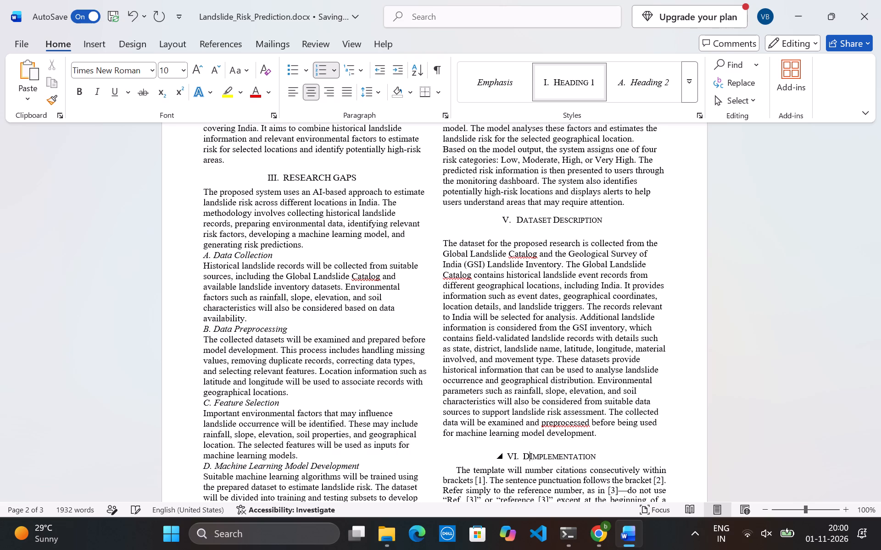
{"action": "key", "text": "BackSpace"}
{"action": "scroll", "coordinate": [593, 410], "scroll_direction": "down", "scroll_amount": 1}
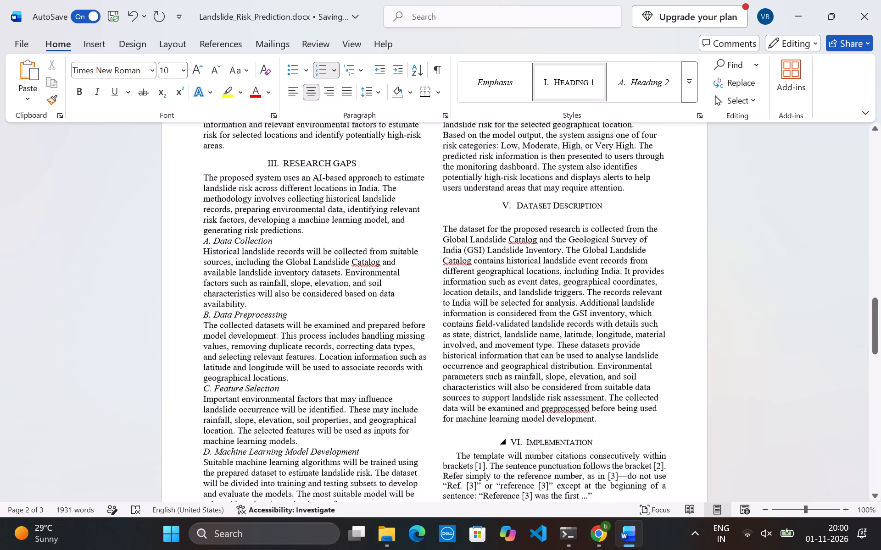
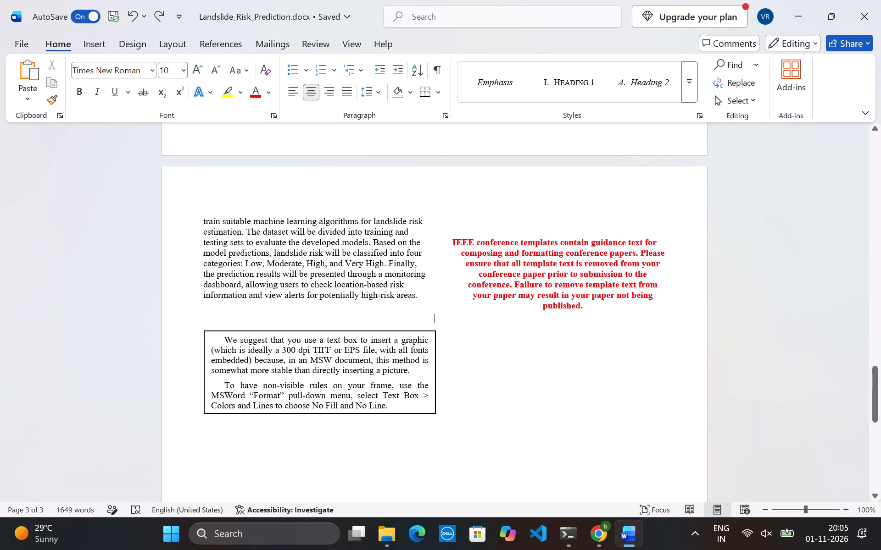
{"action": "left_click_drag", "start_coordinate": [452, 241], "coordinate": [583, 314]}
{"action": "left_click", "coordinate": [583, 314]}
{"action": "left_click_drag", "start_coordinate": [456, 241], "coordinate": [542, 254]}
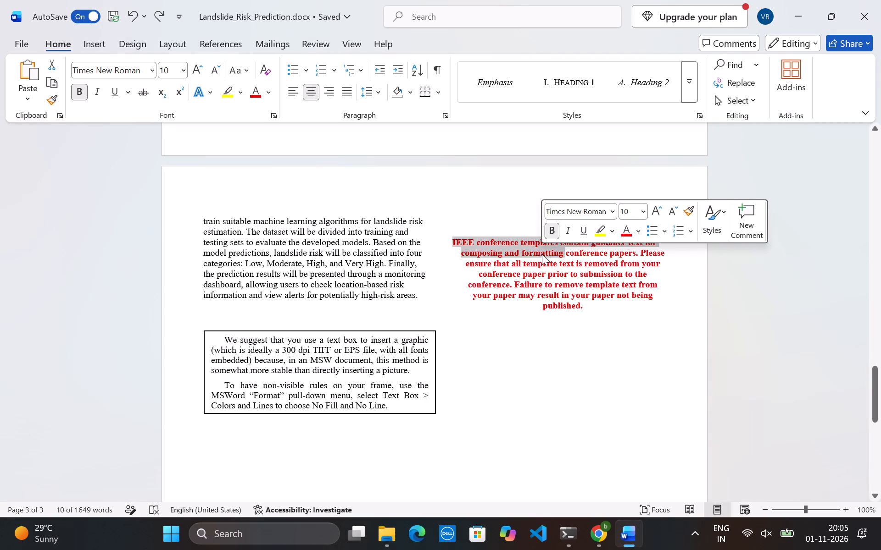
{"action": "key", "text": "BackSpace"}
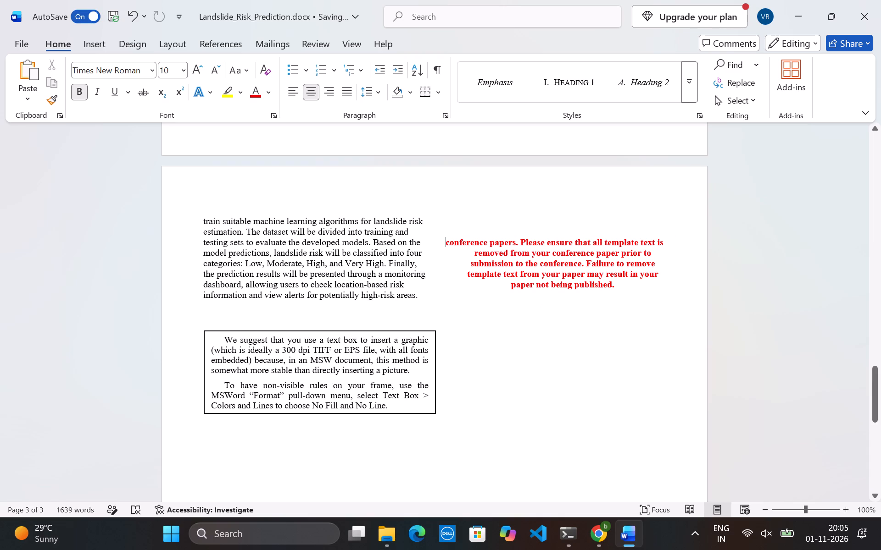
{"action": "left_click_drag", "start_coordinate": [451, 242], "coordinate": [540, 257]}
{"action": "key", "text": "BackSpace"}
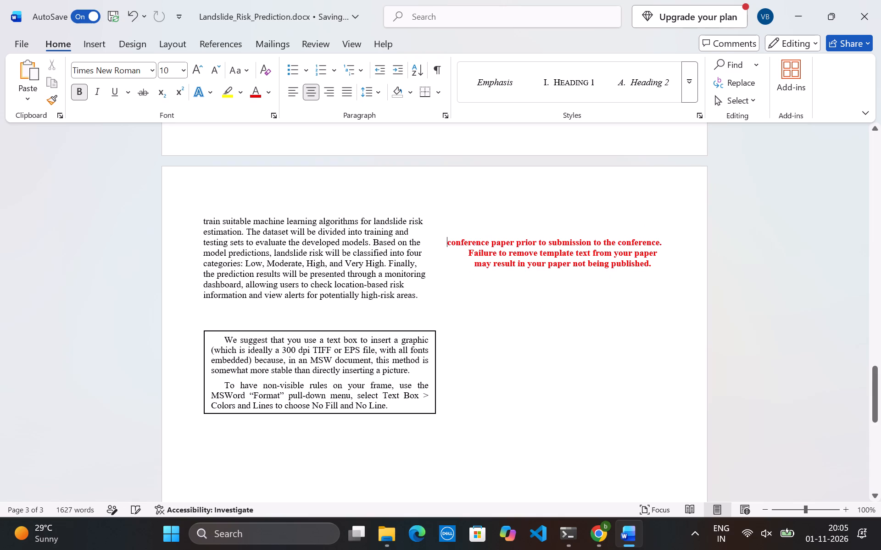
{"action": "left_click_drag", "start_coordinate": [449, 242], "coordinate": [547, 262]}
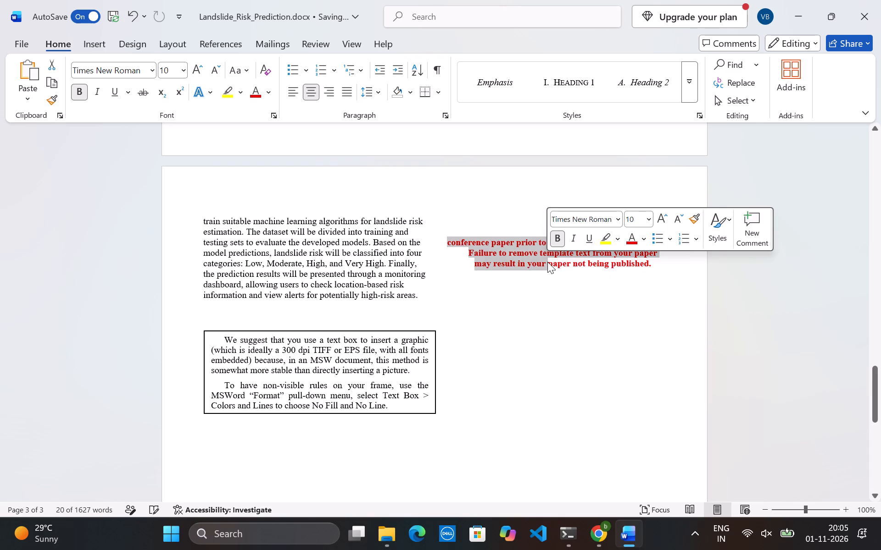
{"action": "key", "text": "BackSpace"}
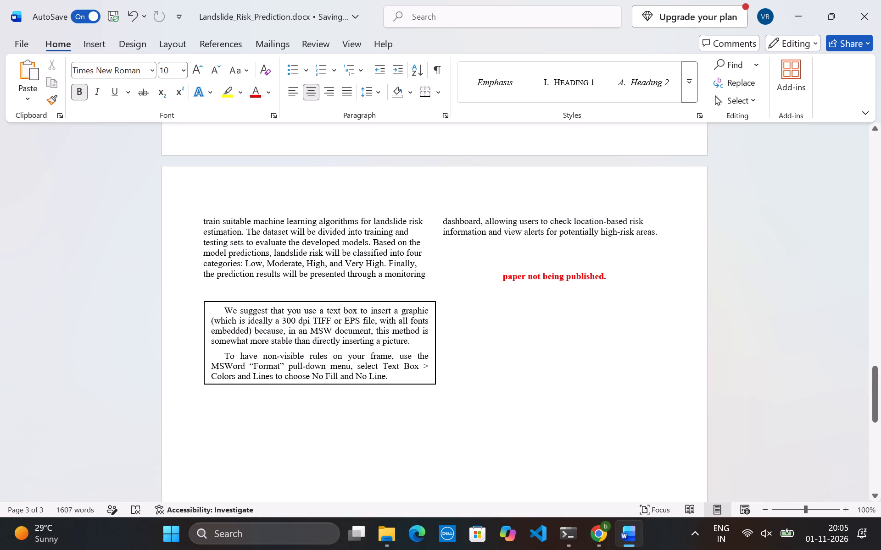
{"action": "left_click_drag", "start_coordinate": [502, 278], "coordinate": [601, 276]}
{"action": "key", "text": "BackSpace"}
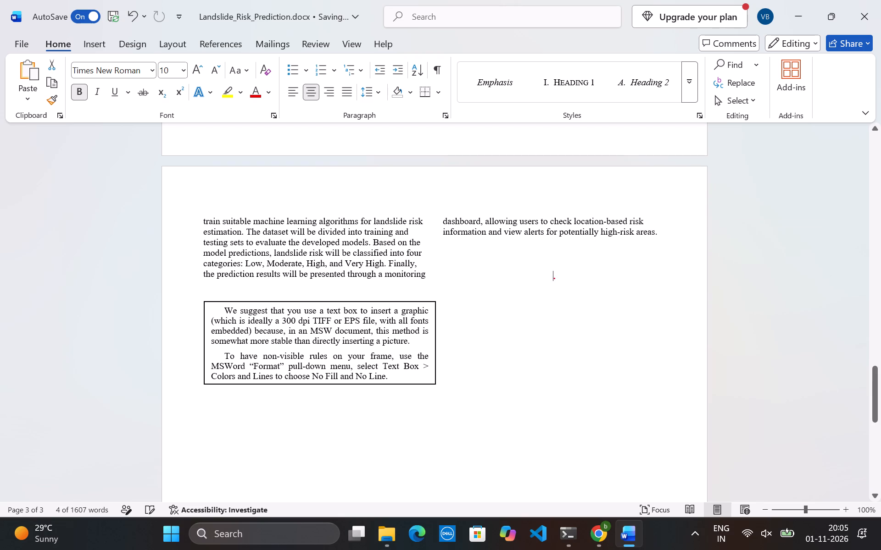
{"action": "key", "text": "Right"}
{"action": "key", "text": "BackSpace"}
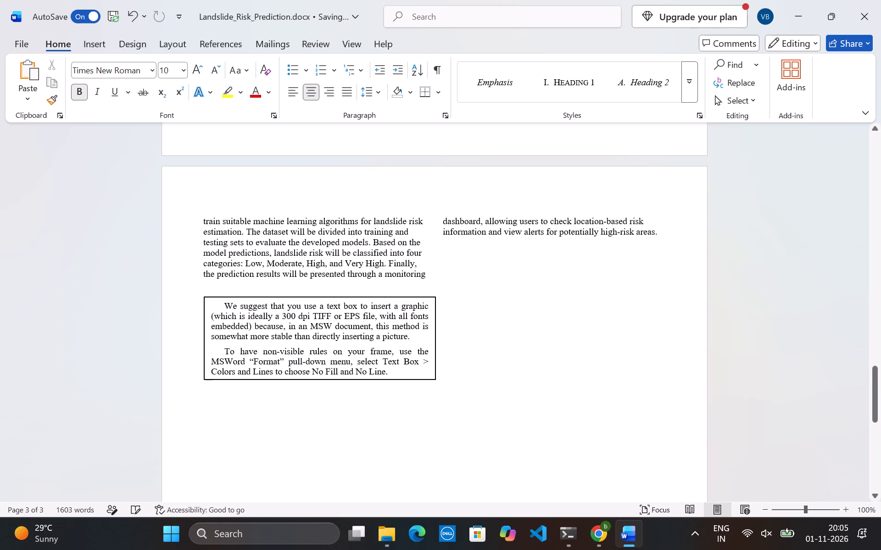
Select the boxed sample instructions about inserting a graphic on page 3, shifting the text box lower toward the page's middle.
{"action": "left_click_drag", "start_coordinate": [203, 301], "coordinate": [323, 356]}
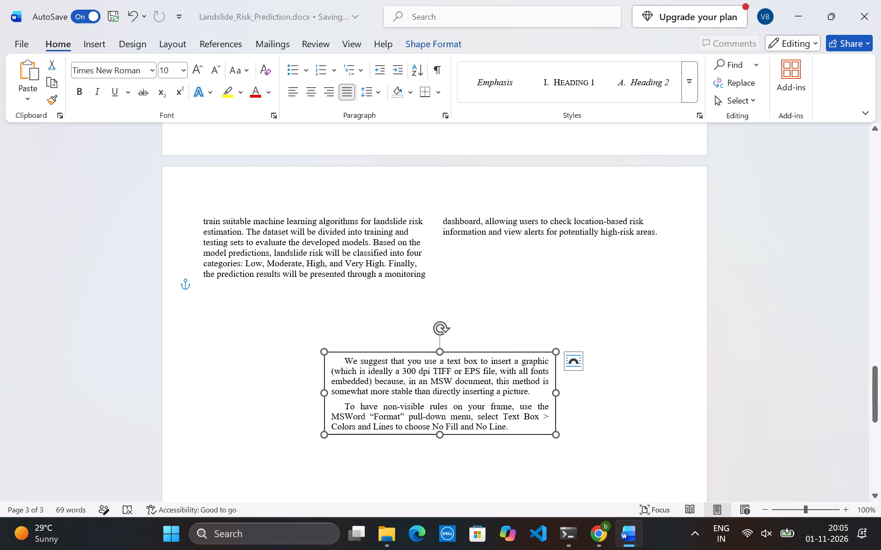
Cut the text box with the sample instructions about inserting a graphic out of page 3.
{"action": "right_click", "coordinate": [355, 371]}
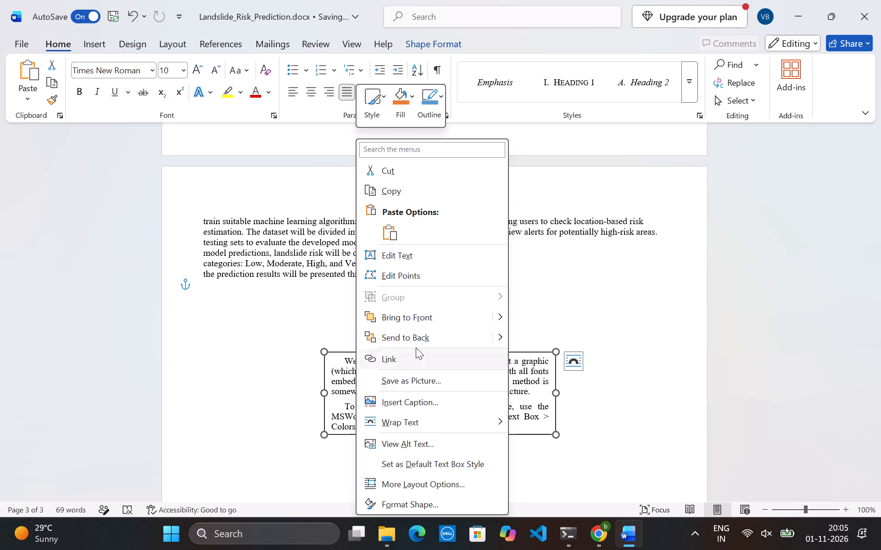
{"action": "left_click", "coordinate": [440, 174]}
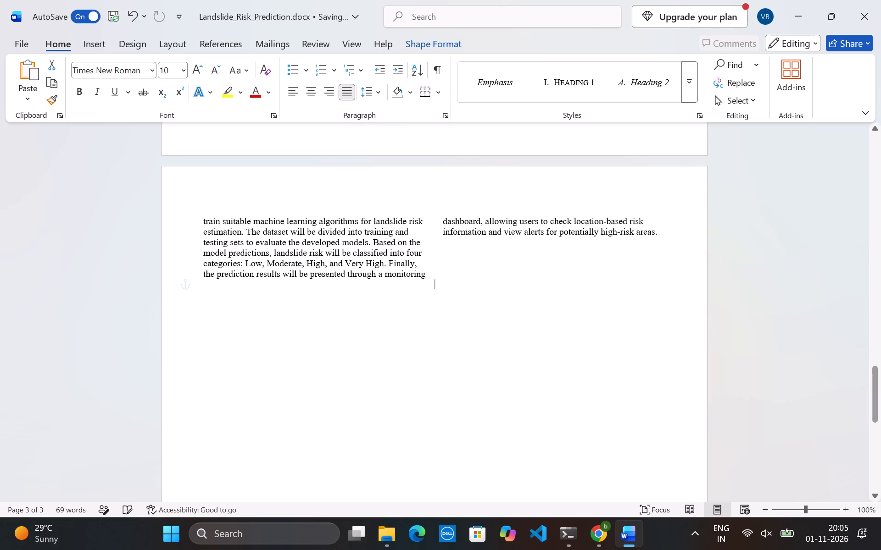
Review the paper from page 3 back to its title, and save the Landslide_Risk_Prediction document.
{"action": "scroll", "coordinate": [469, 363], "scroll_direction": "up", "scroll_amount": 2}
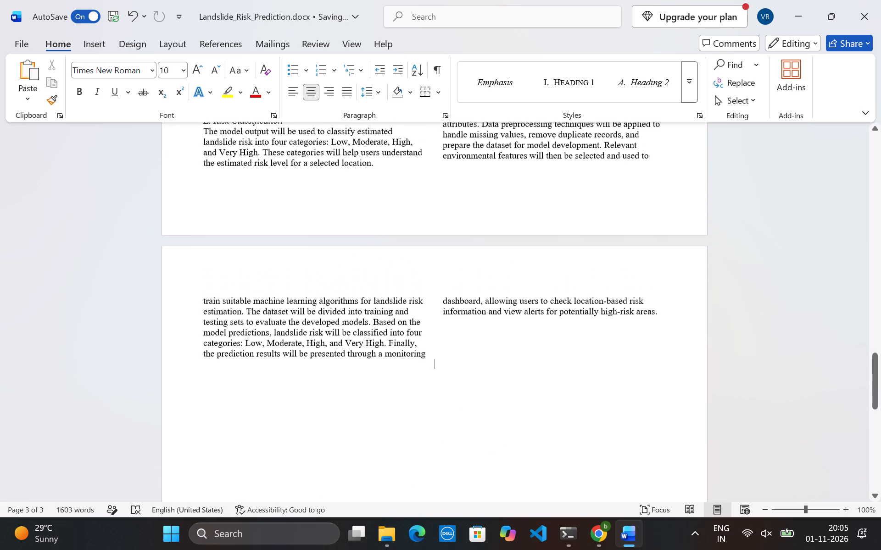
{"action": "scroll", "coordinate": [469, 363], "scroll_direction": "up", "scroll_amount": 11}
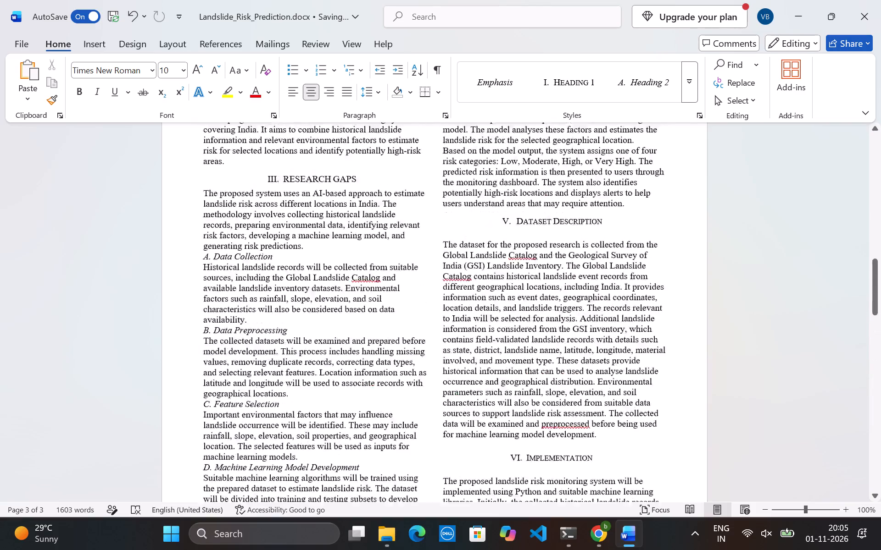
{"action": "scroll", "coordinate": [469, 363], "scroll_direction": "up", "scroll_amount": 4}
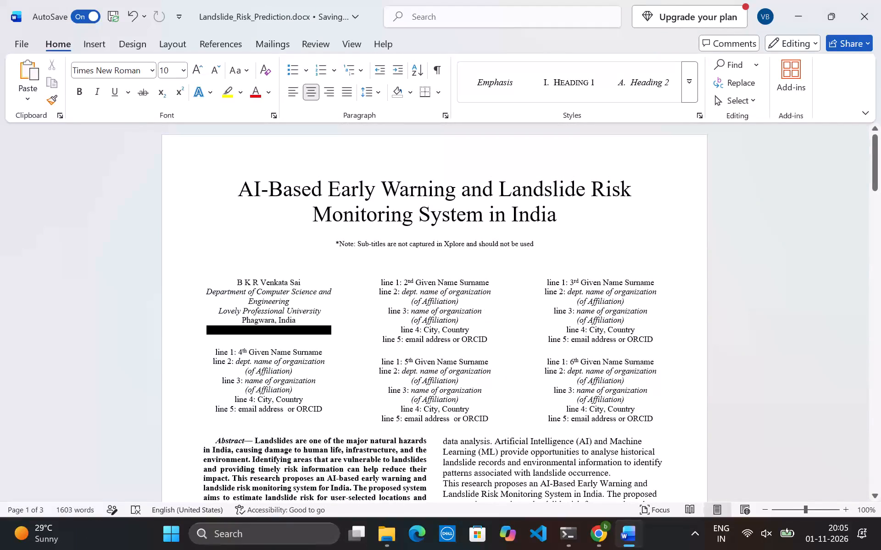
{"action": "key", "text": "ctrl+s"}
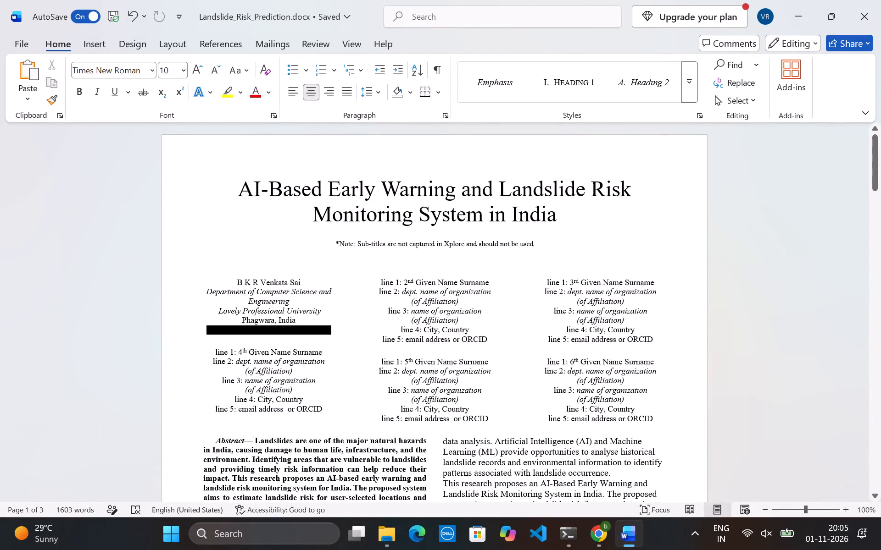
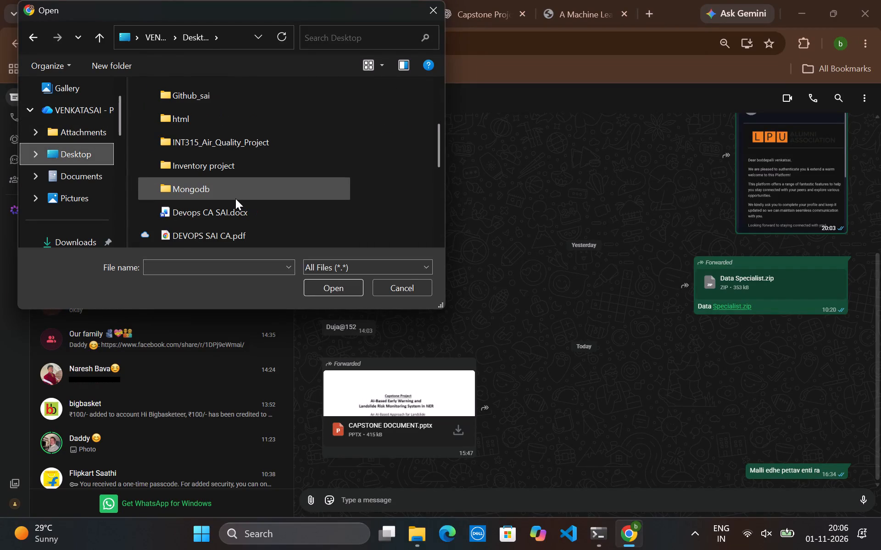
Select Landslide_Risk_Prediction.docx in the Desktop folder as the file to attach to the open WhatsApp chat.
{"action": "scroll", "coordinate": [235, 198], "scroll_direction": "down", "scroll_amount": 2}
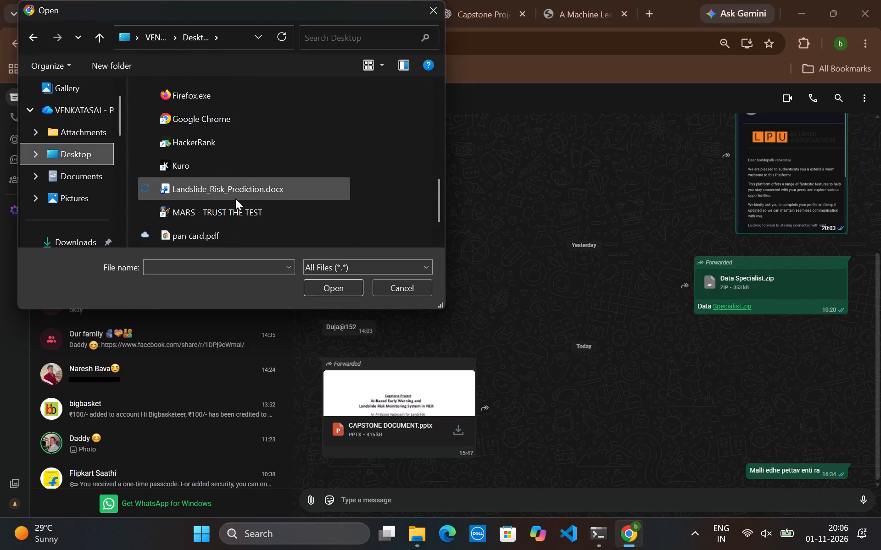
{"action": "left_click", "coordinate": [252, 188]}
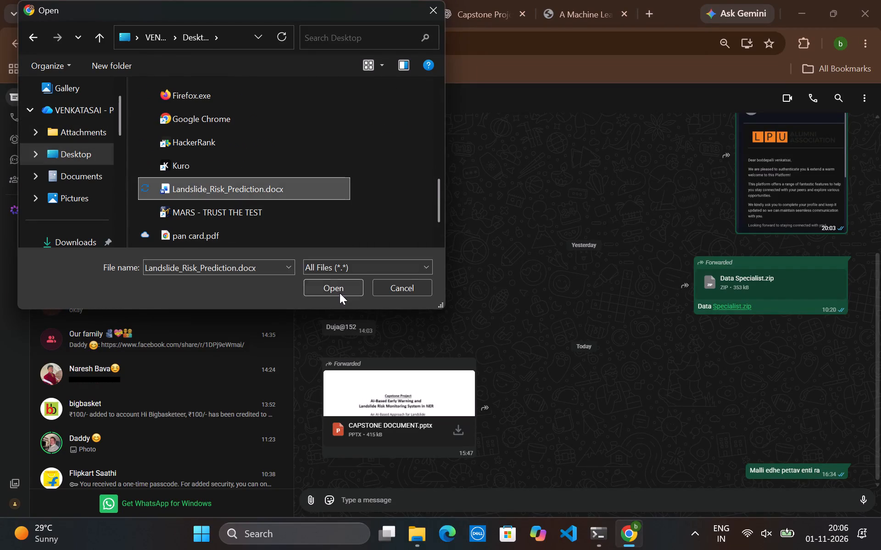